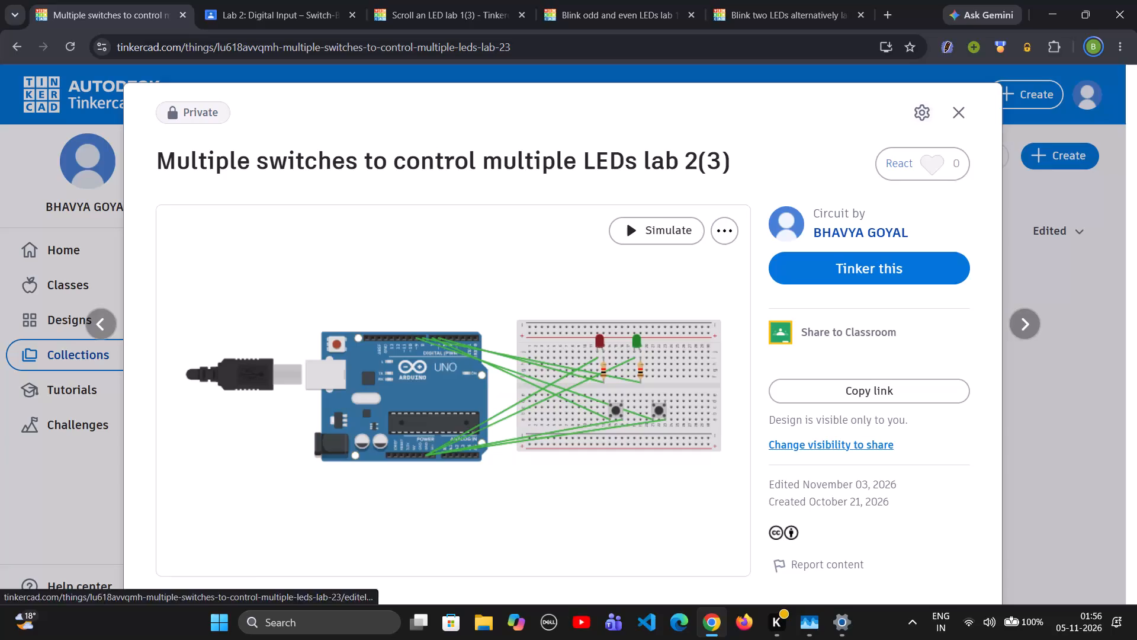
Change the visibility of the "Multiple switches to control multiple LEDs lab 2(3)" design to Share link and save the change.
{"action": "left_click", "coordinate": [837, 442]}
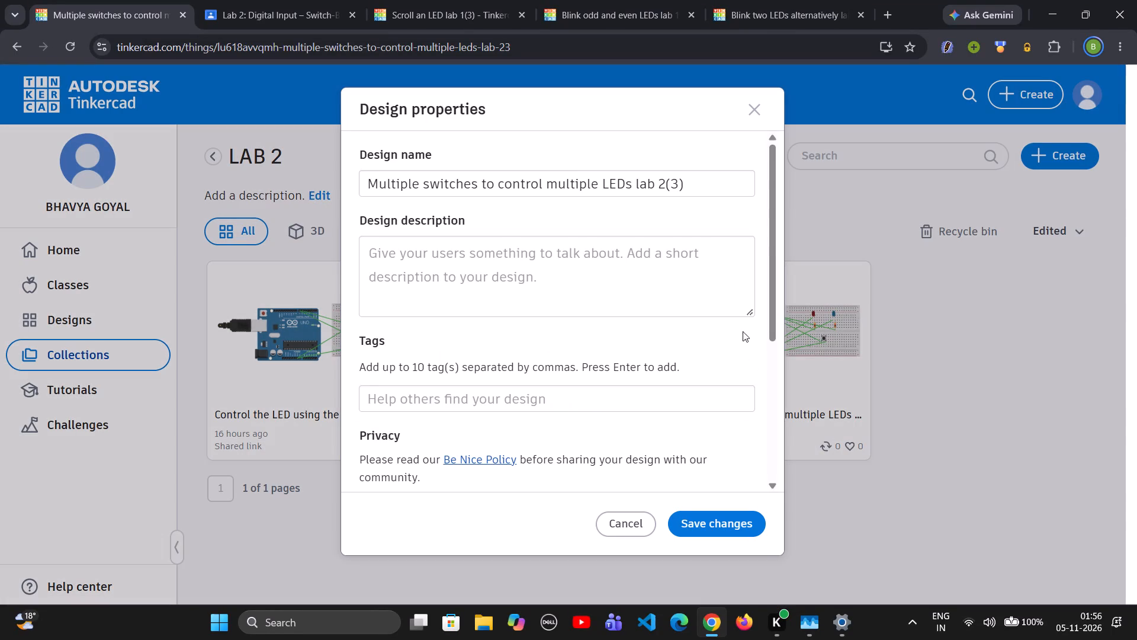
{"action": "scroll", "coordinate": [647, 251], "scroll_direction": "down", "scroll_amount": 3}
{"action": "left_click", "coordinate": [538, 318]}
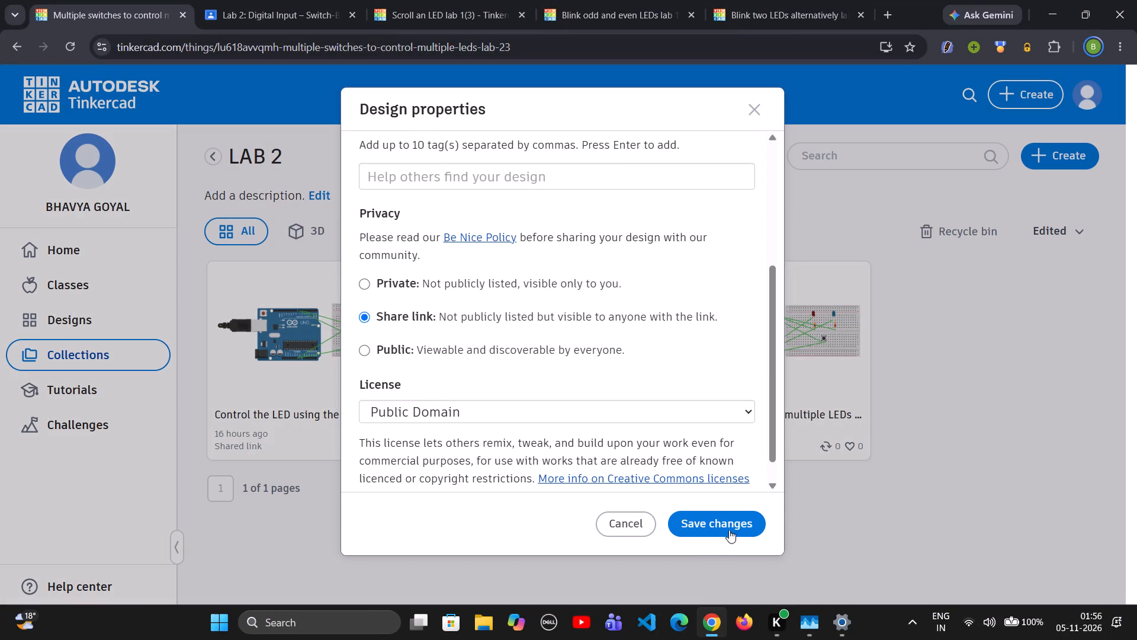
{"action": "left_click", "coordinate": [729, 529]}
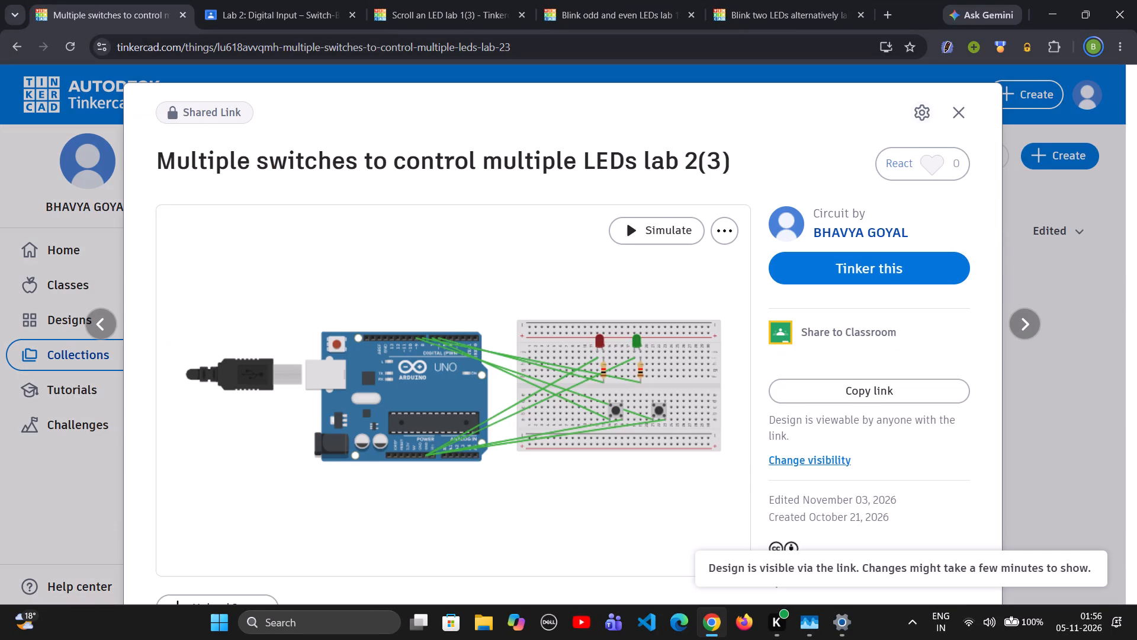
Copy the design's share link and switch to the Lab 2 Digital Input assignment in Google Classroom.
{"action": "scroll", "coordinate": [880, 420], "scroll_direction": "down", "scroll_amount": 1}
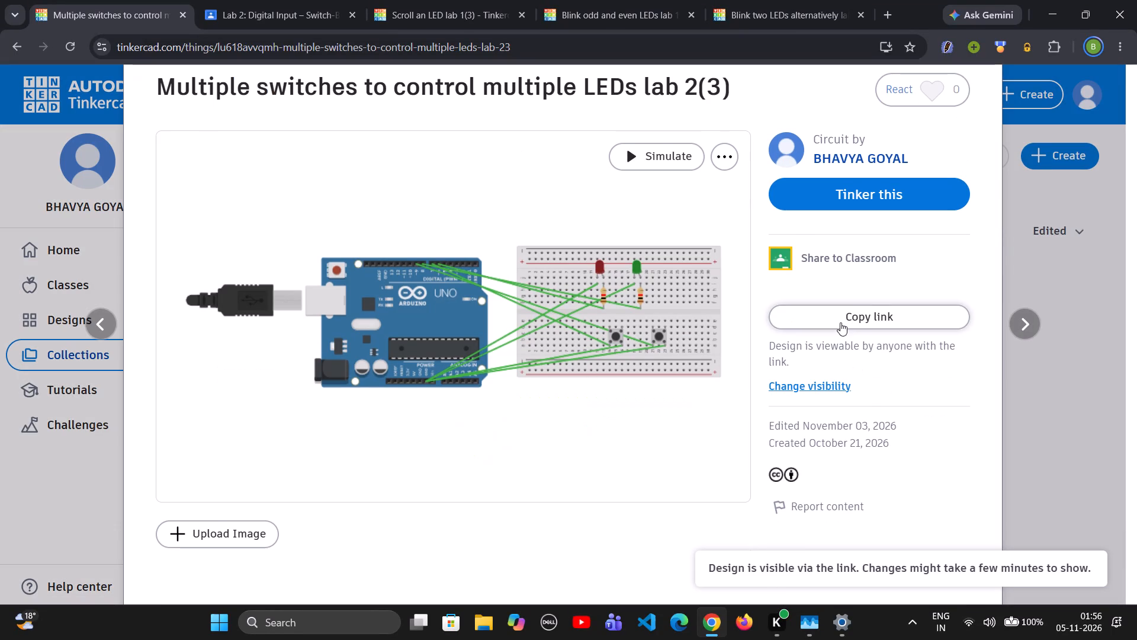
{"action": "left_click", "coordinate": [840, 322]}
{"action": "left_click", "coordinate": [427, 0]}
{"action": "left_click", "coordinate": [339, 0]}
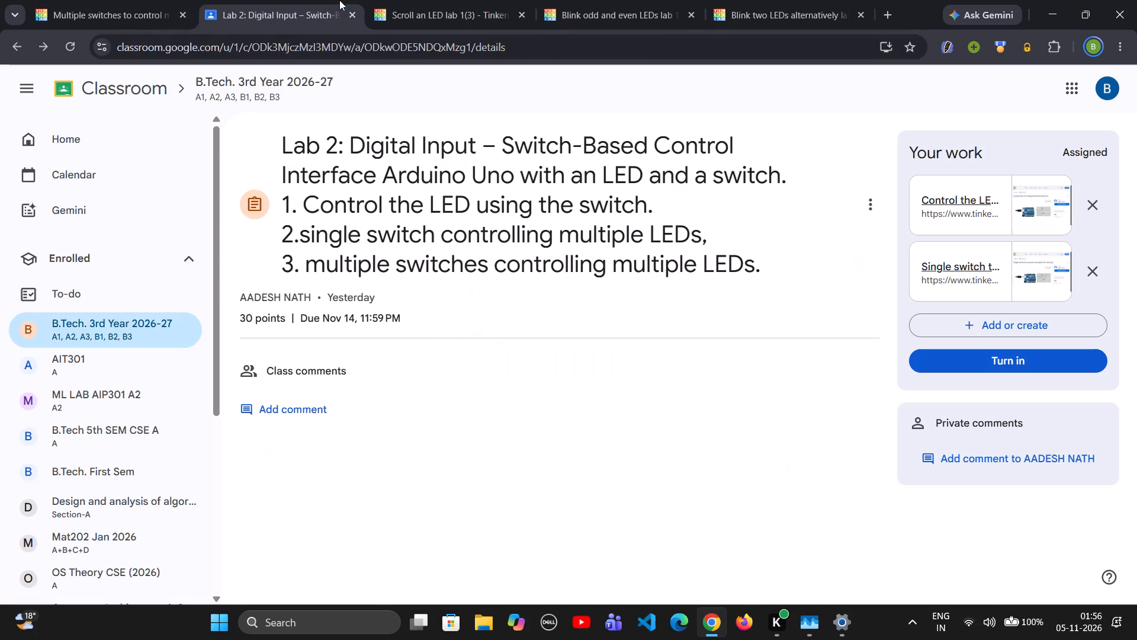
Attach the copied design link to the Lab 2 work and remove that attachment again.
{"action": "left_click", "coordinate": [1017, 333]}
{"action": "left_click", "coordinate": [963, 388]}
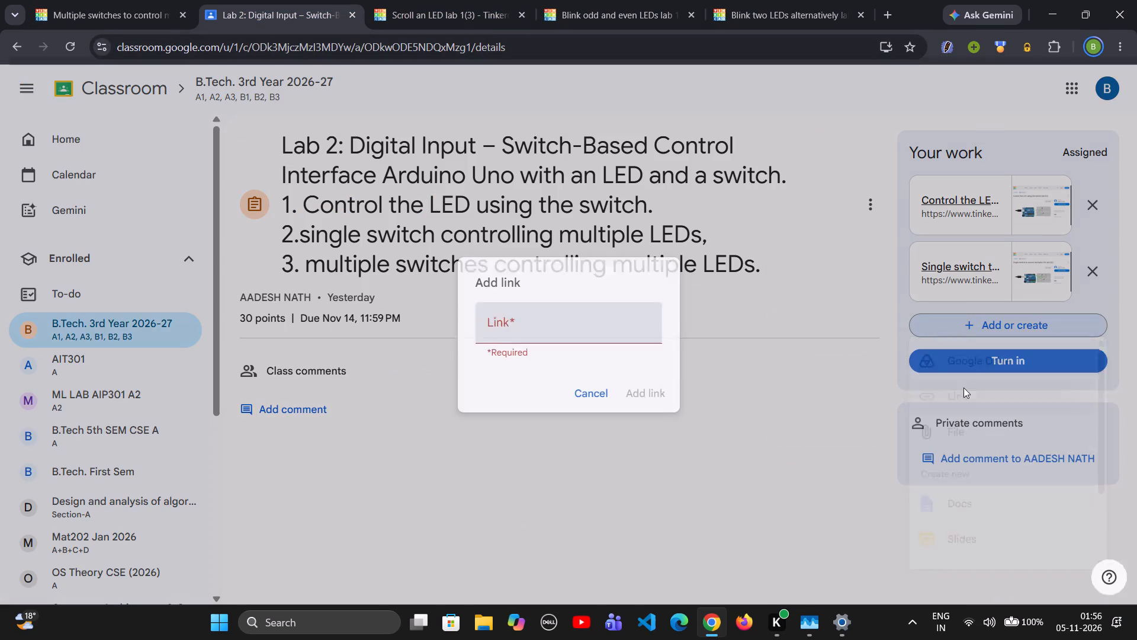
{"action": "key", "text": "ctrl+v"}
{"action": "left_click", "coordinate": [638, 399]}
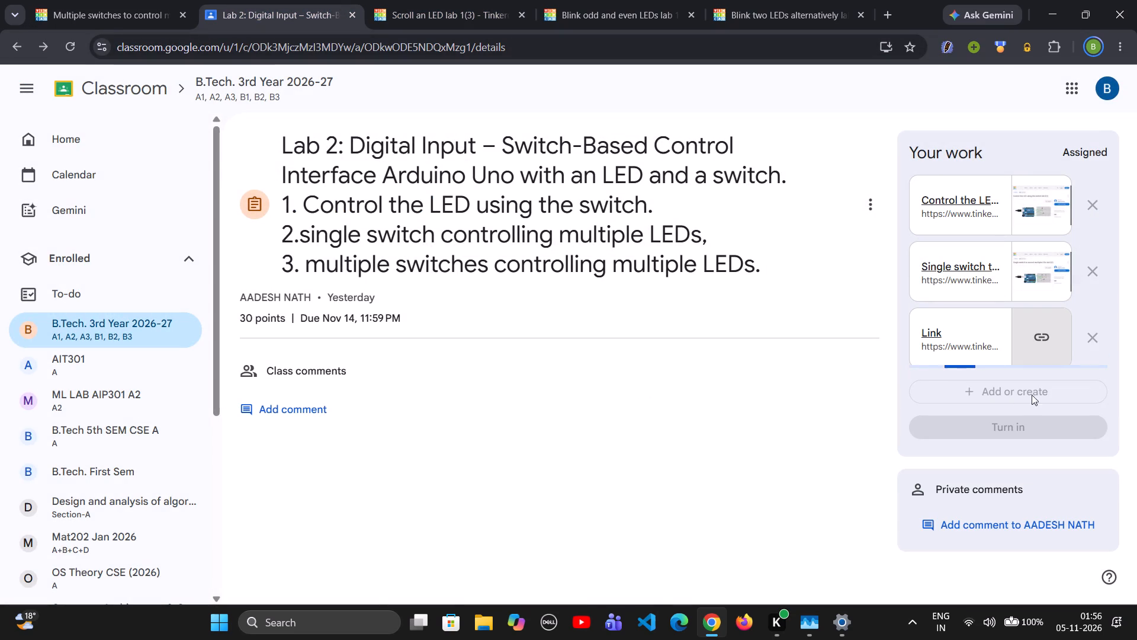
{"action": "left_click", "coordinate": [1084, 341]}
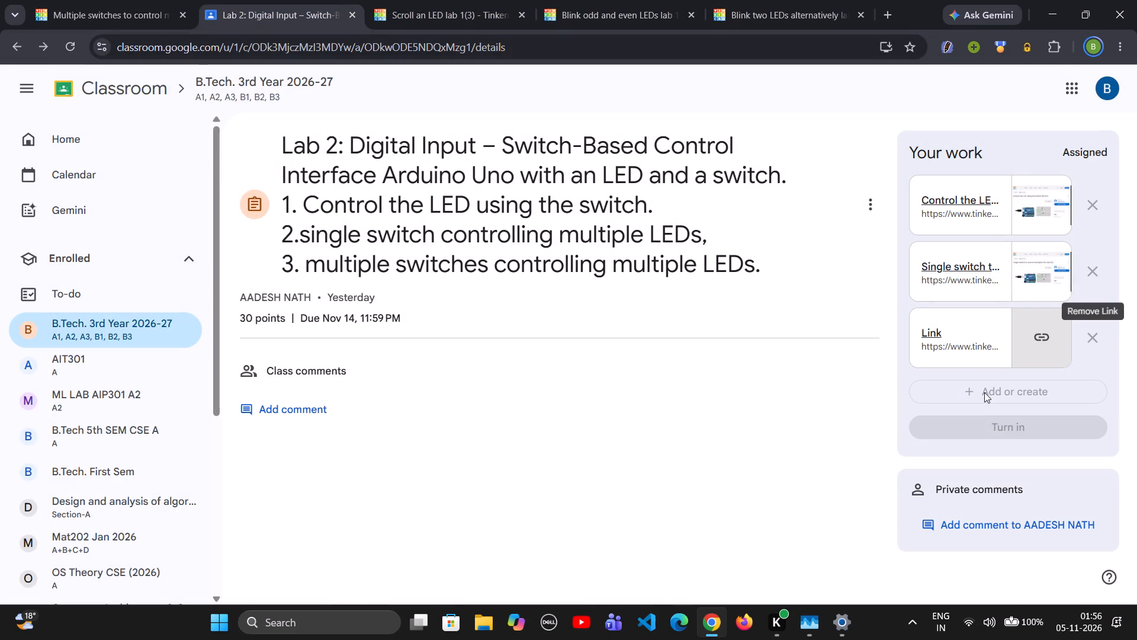
Attach the copied multiple-switches design link to the Lab 2 work as a third link attachment.
{"action": "left_click", "coordinate": [988, 332]}
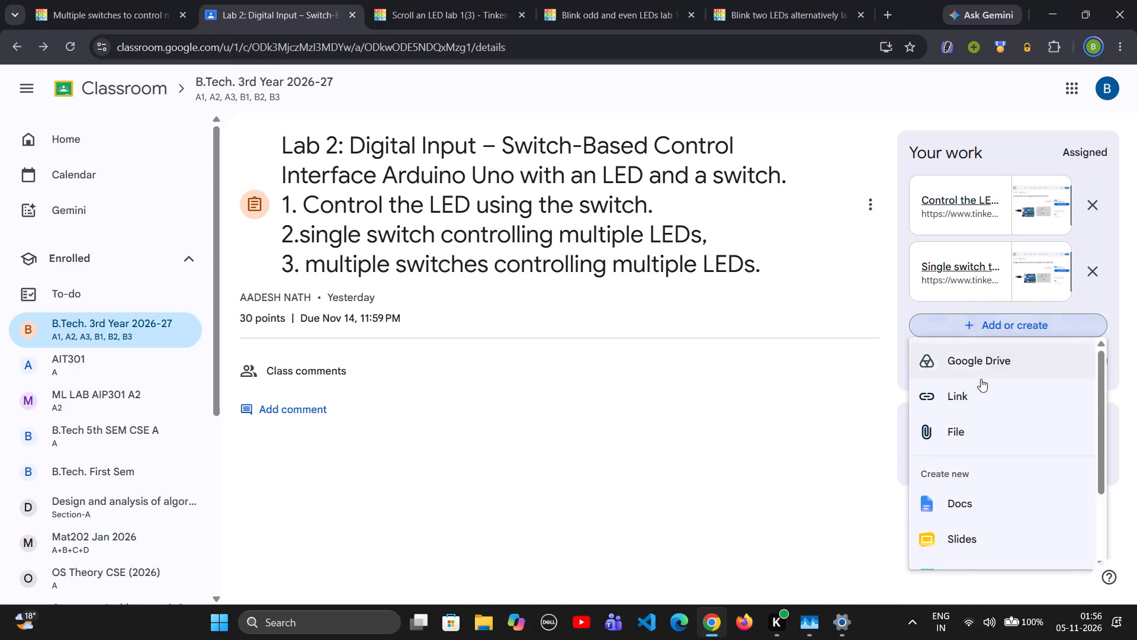
{"action": "left_click", "coordinate": [978, 392]}
{"action": "key", "text": "ctrl+v"}
{"action": "left_click", "coordinate": [661, 399]}
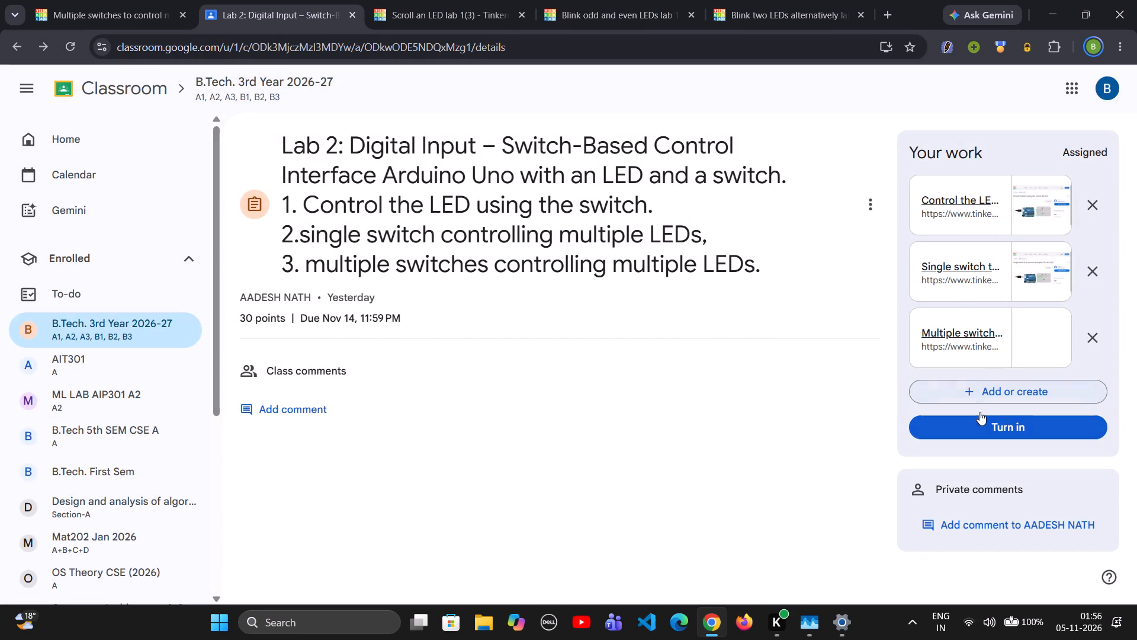
Turn in the Lab 2 assignment with its three Tinkercad link attachments.
{"action": "left_click", "coordinate": [979, 419]}
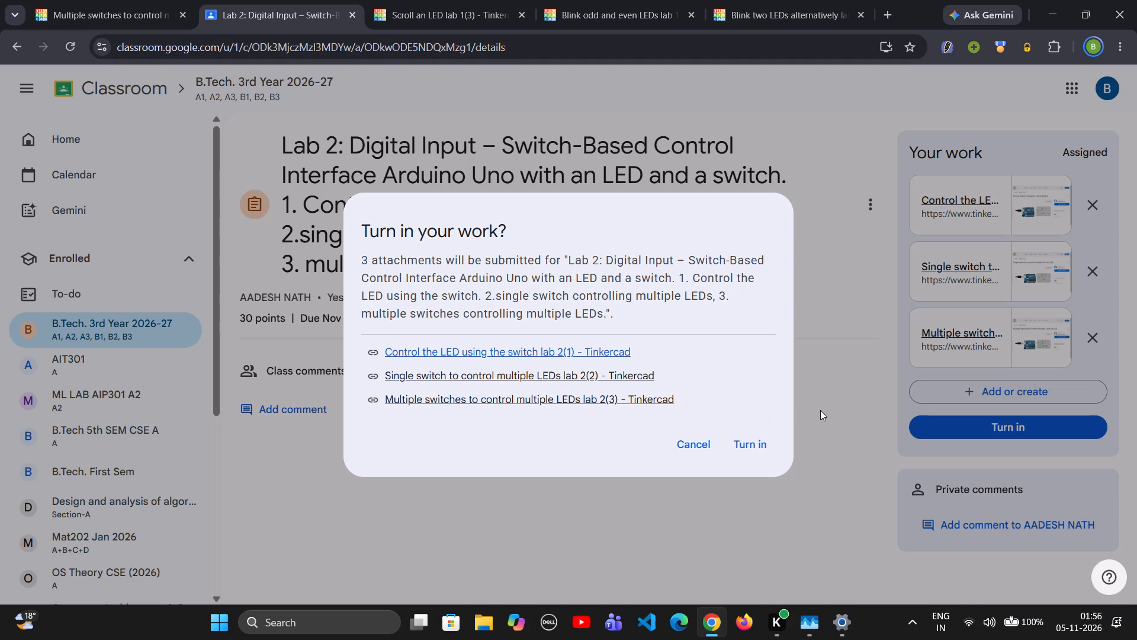
{"action": "left_click", "coordinate": [753, 447]}
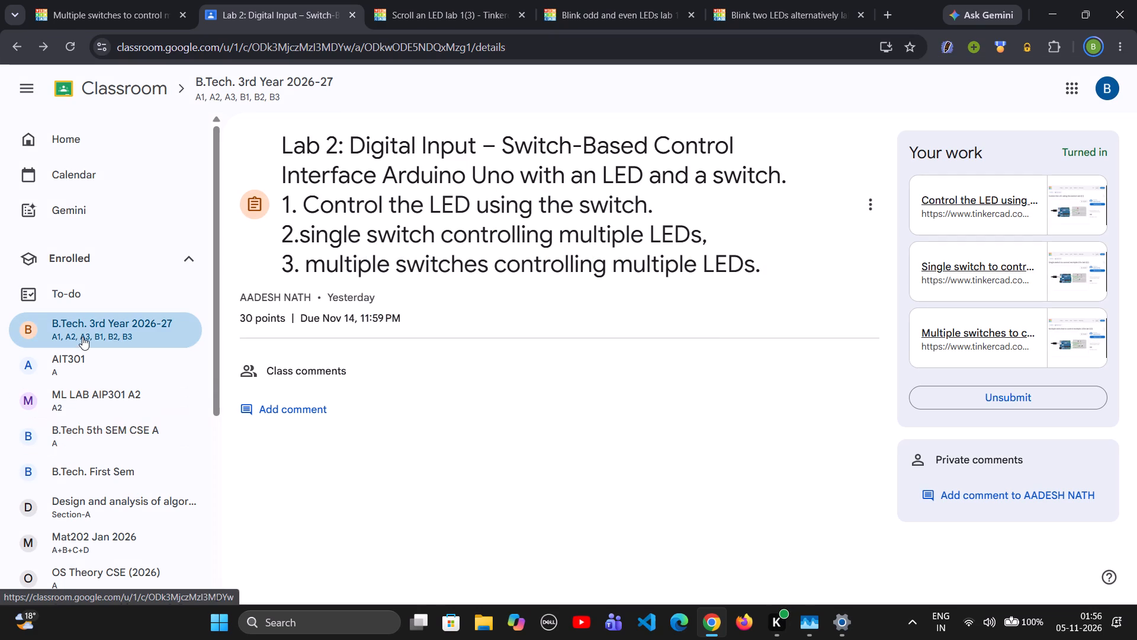
Open the stream of the B.Tech. 3rd Year 2026-27 class.
{"action": "left_click", "coordinate": [82, 337]}
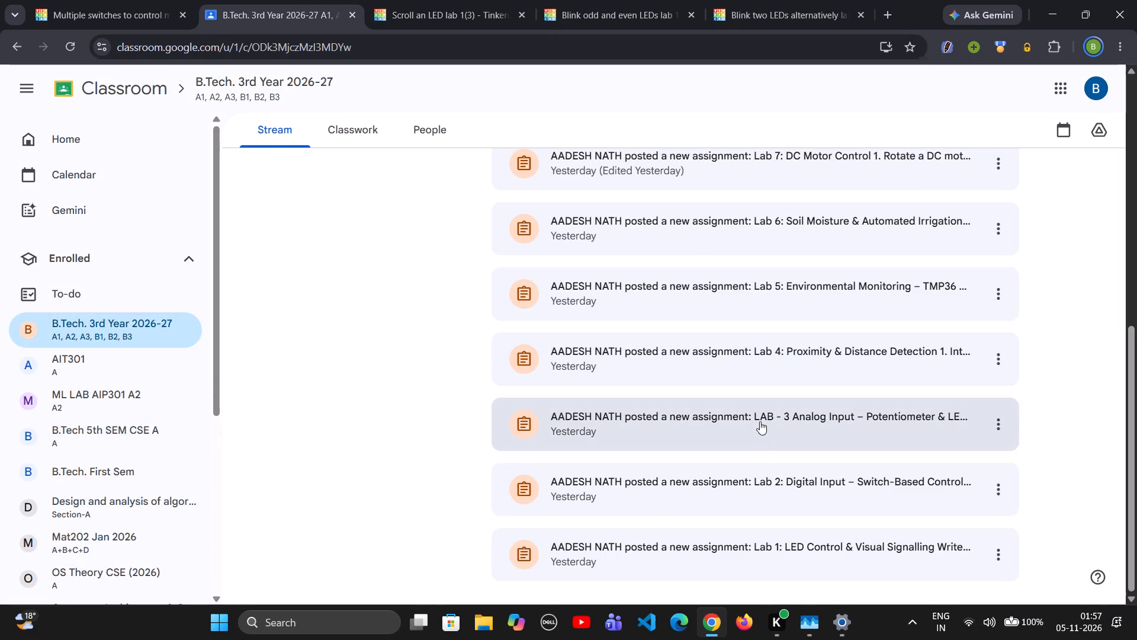
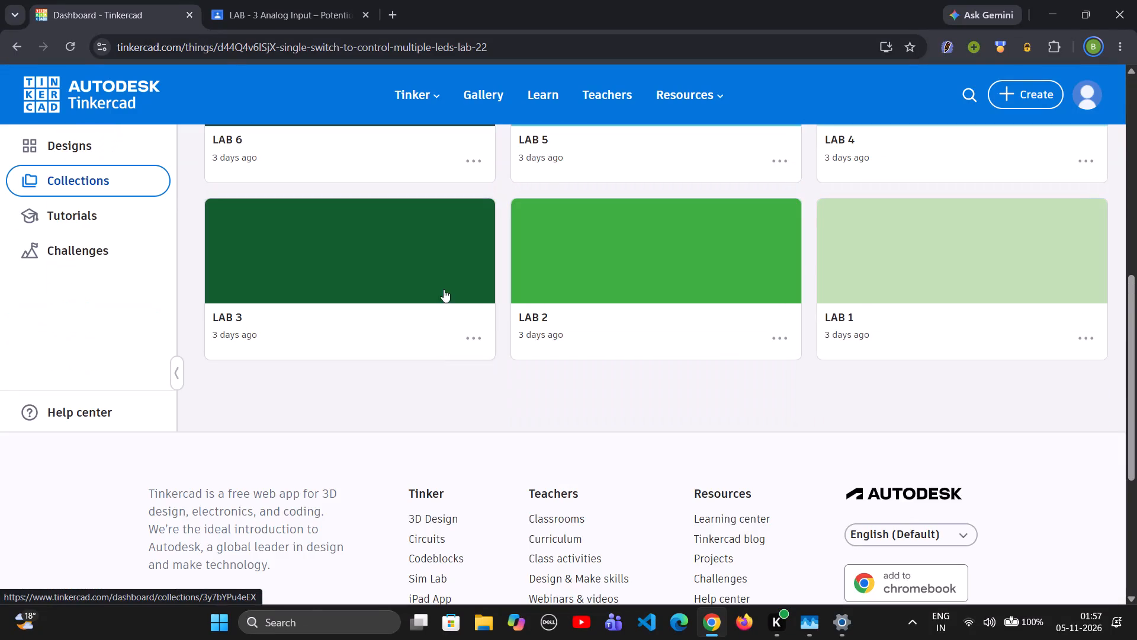
Open the LAB 3 collection of circuit designs.
{"action": "left_click", "coordinate": [432, 274]}
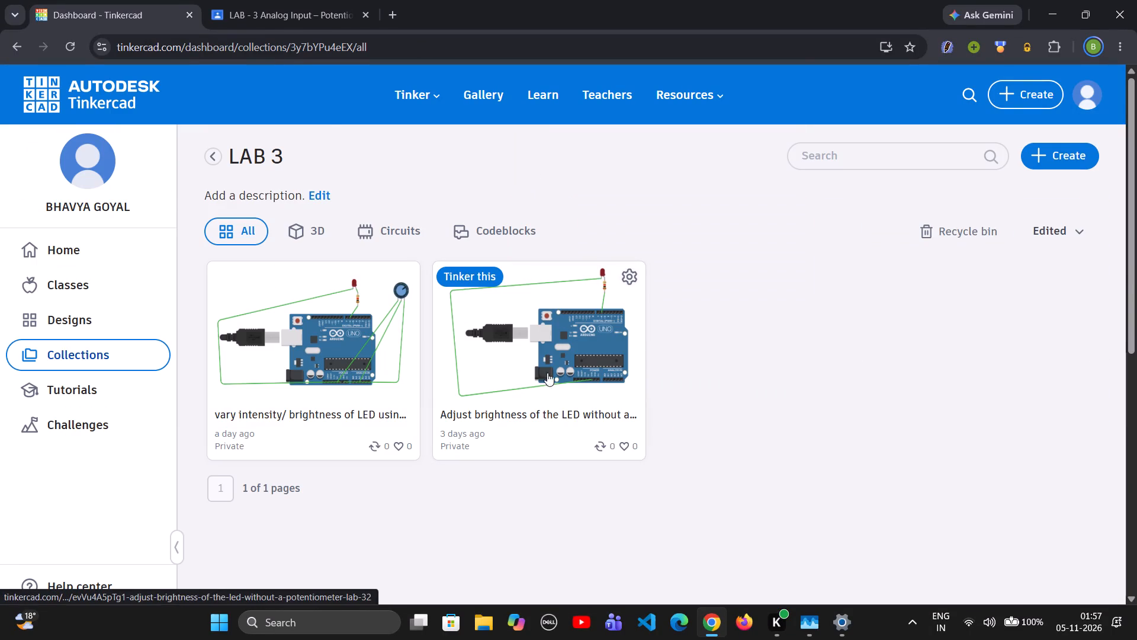
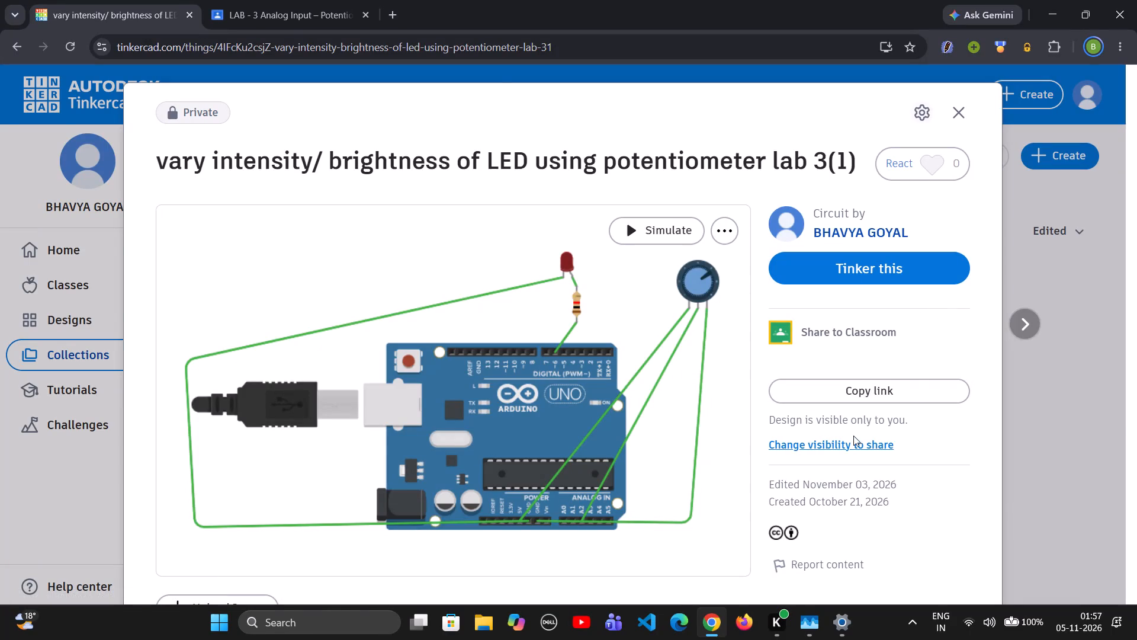
Change the privacy of the lab 3(1) LED brightness potentiometer circuit to Share link and save the changes.
{"action": "left_click", "coordinate": [853, 441]}
{"action": "scroll", "coordinate": [582, 430], "scroll_direction": "down", "scroll_amount": 3}
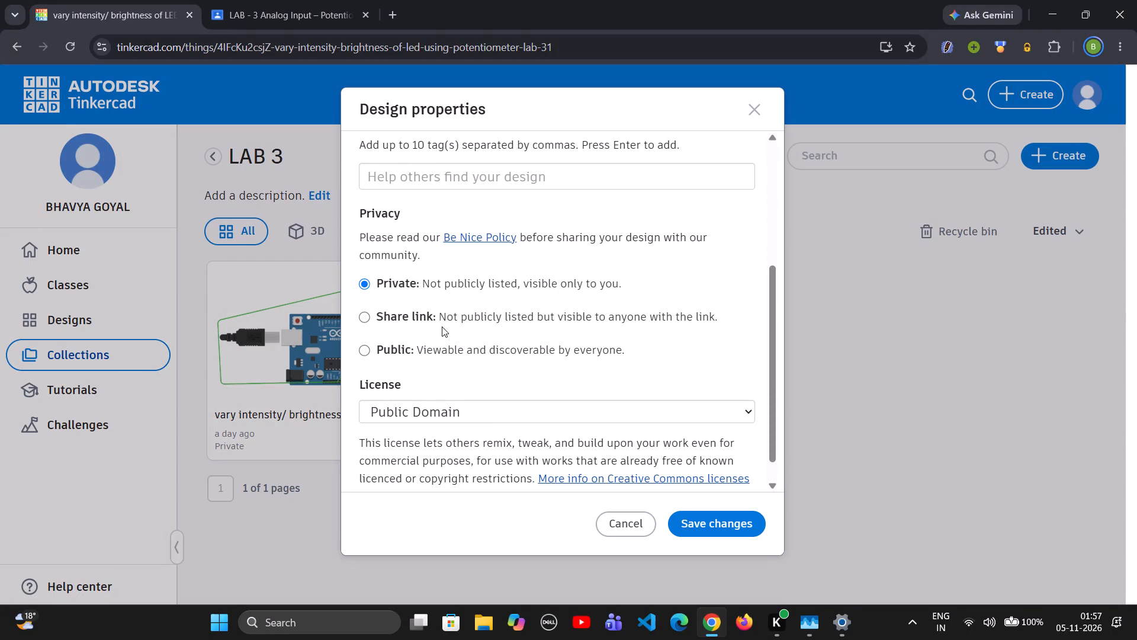
{"action": "left_click", "coordinate": [442, 327]}
{"action": "left_click", "coordinate": [472, 323]}
{"action": "left_click", "coordinate": [734, 531]}
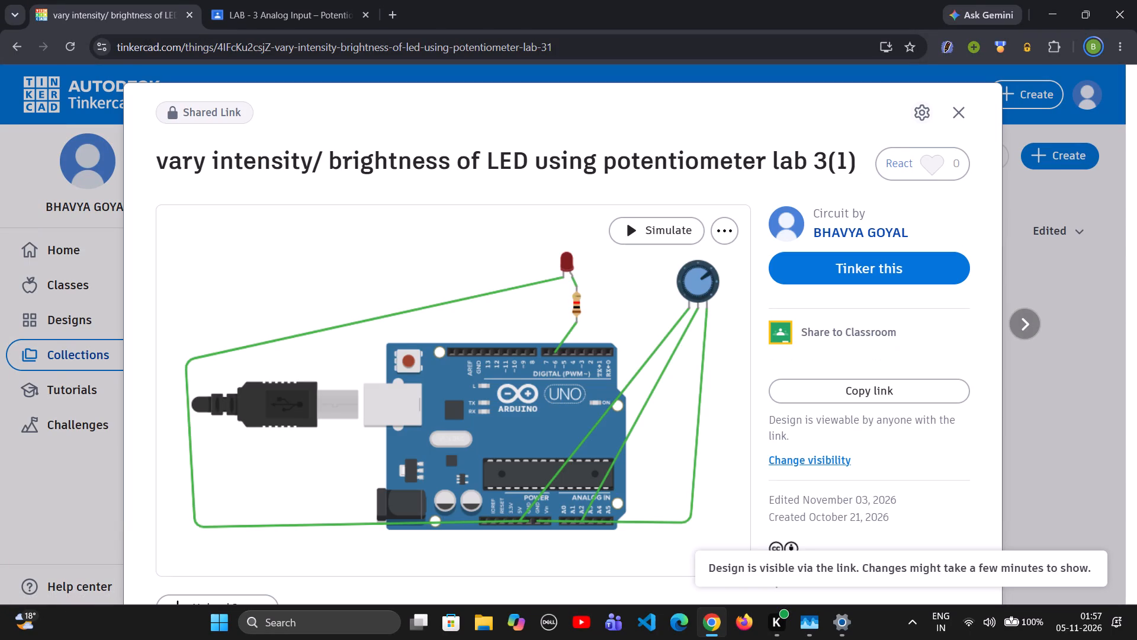
Copy the share link of the lab 3(1) LED brightness potentiometer circuit.
{"action": "scroll", "coordinate": [845, 416], "scroll_direction": "down", "scroll_amount": 1}
{"action": "scroll", "coordinate": [845, 416], "scroll_direction": "up", "scroll_amount": 1}
{"action": "scroll", "coordinate": [845, 416], "scroll_direction": "down", "scroll_amount": 1}
{"action": "left_click", "coordinate": [849, 322]}
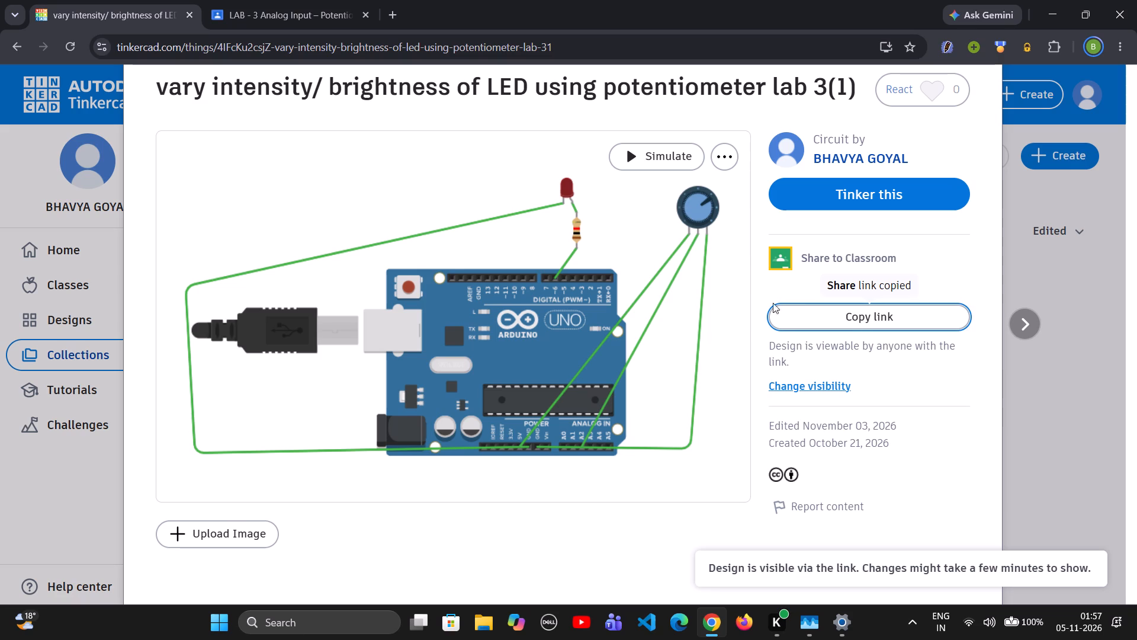
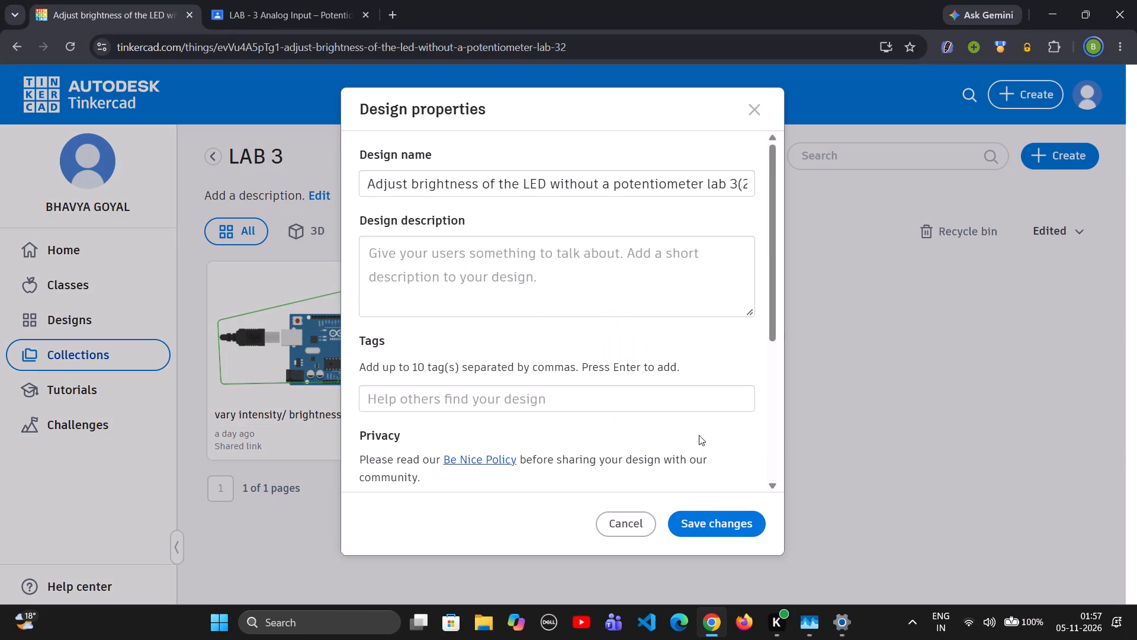
Set the privacy of the lab 3(2) LED brightness circuit without a potentiometer to Share link and save the changes.
{"action": "scroll", "coordinate": [606, 447], "scroll_direction": "down", "scroll_amount": 4}
{"action": "left_click", "coordinate": [438, 275]}
{"action": "left_click", "coordinate": [449, 288]}
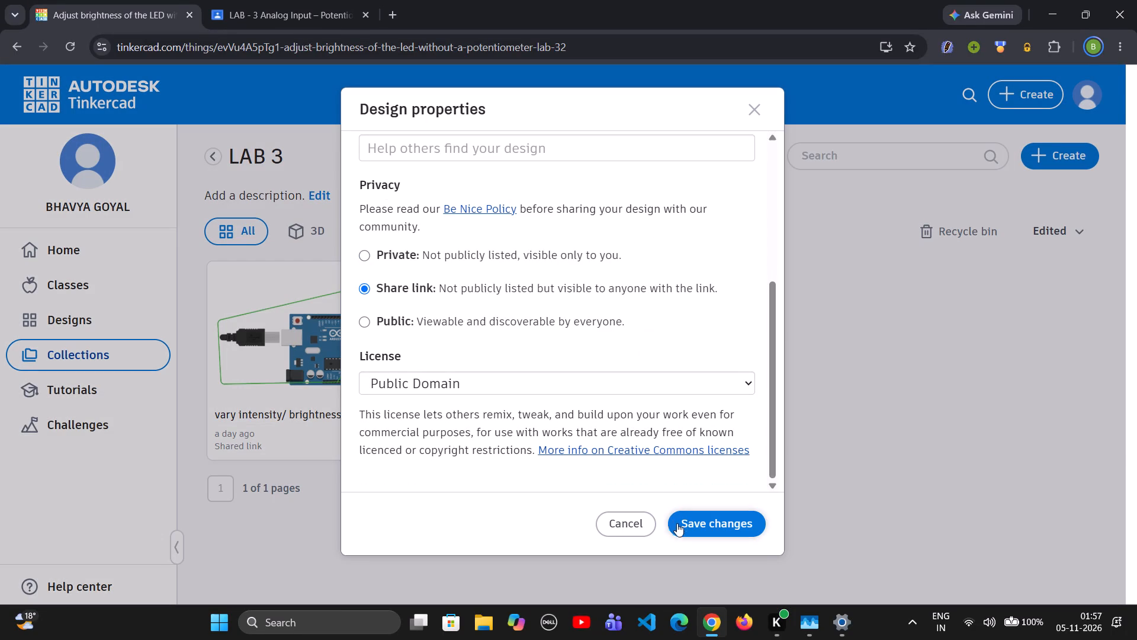
{"action": "left_click", "coordinate": [685, 519]}
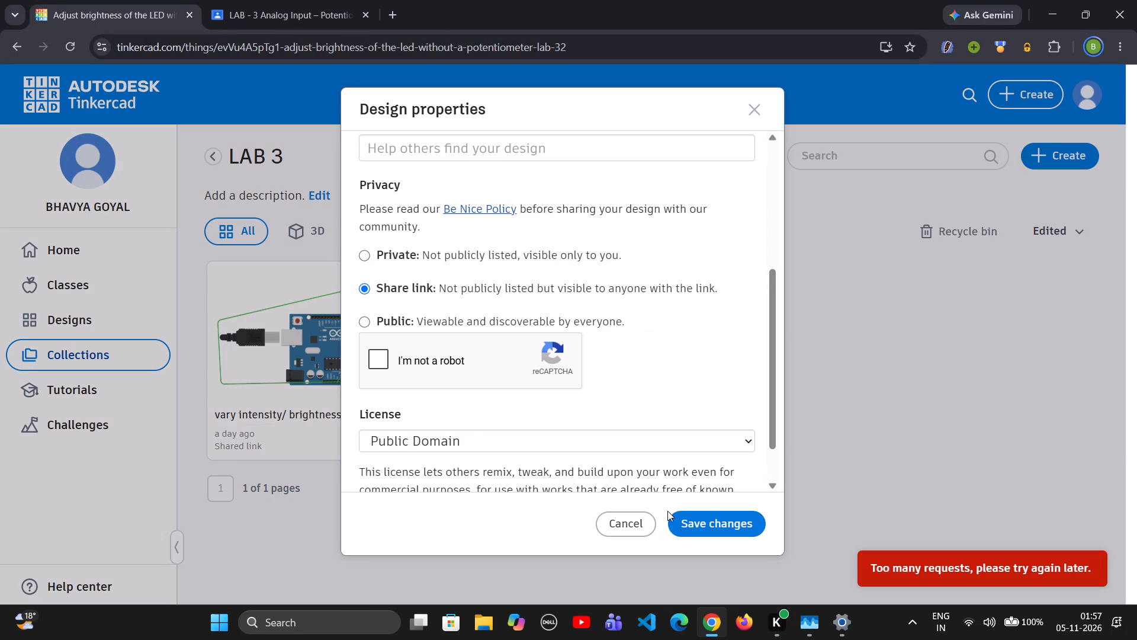
{"action": "left_click", "coordinate": [705, 528]}
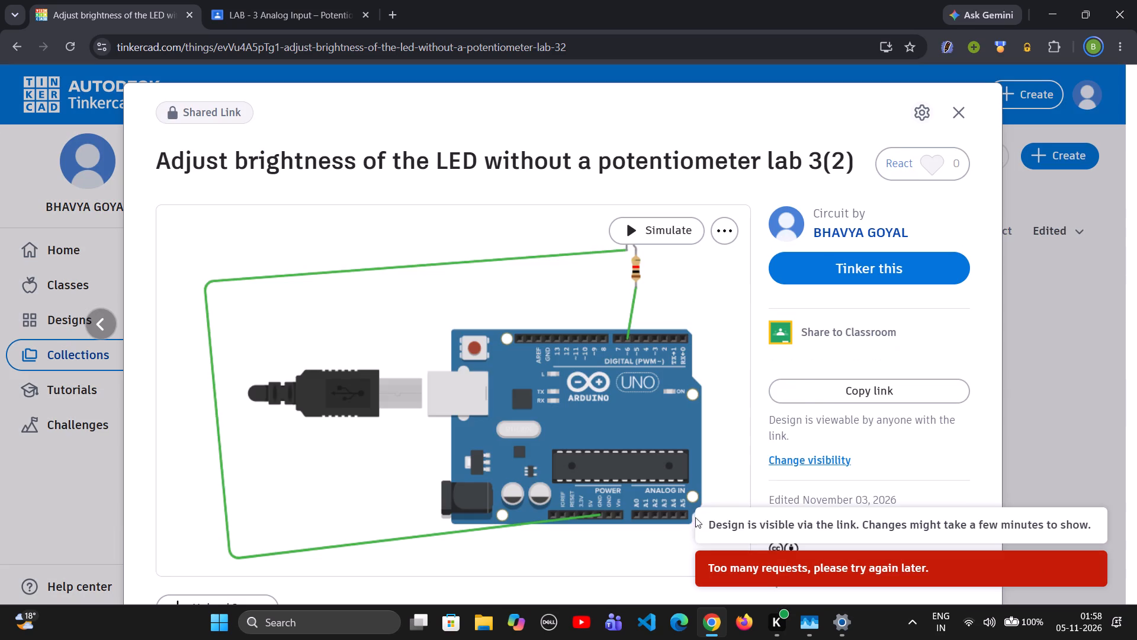
Copy the share link of the lab 3(2) LED brightness circuit without a potentiometer.
{"action": "left_click", "coordinate": [824, 395]}
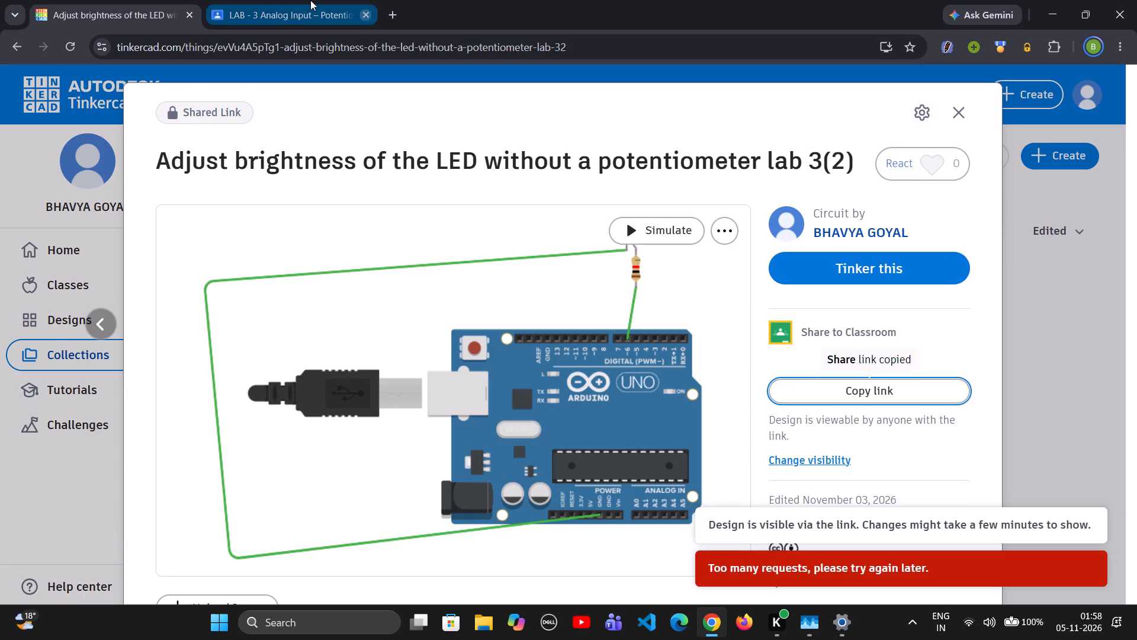
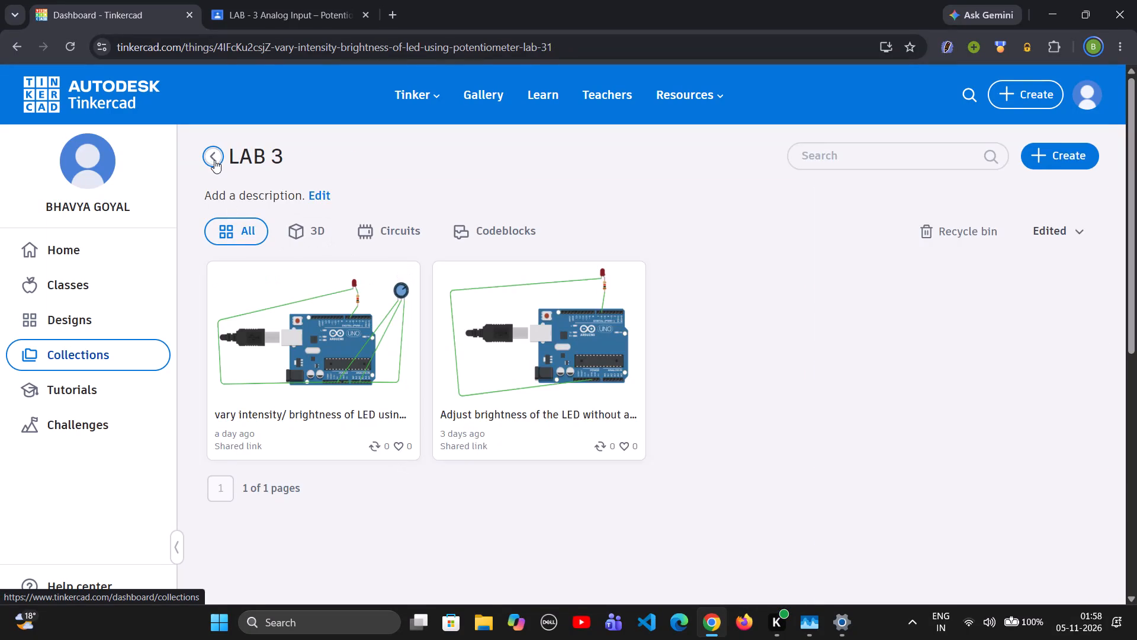
Check the sharing status of the circuits in the LAB 2 and LAB 1 collections.
{"action": "scroll", "coordinate": [656, 471], "scroll_direction": "down", "scroll_amount": 3}
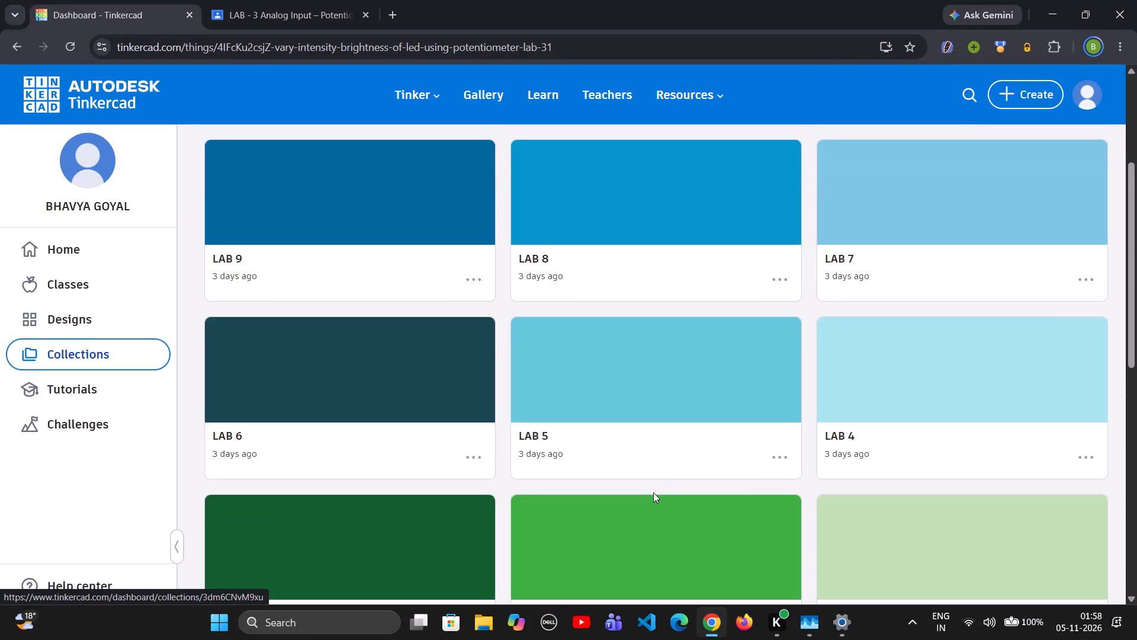
{"action": "scroll", "coordinate": [652, 494], "scroll_direction": "down", "scroll_amount": 3}
{"action": "left_click", "coordinate": [615, 361]}
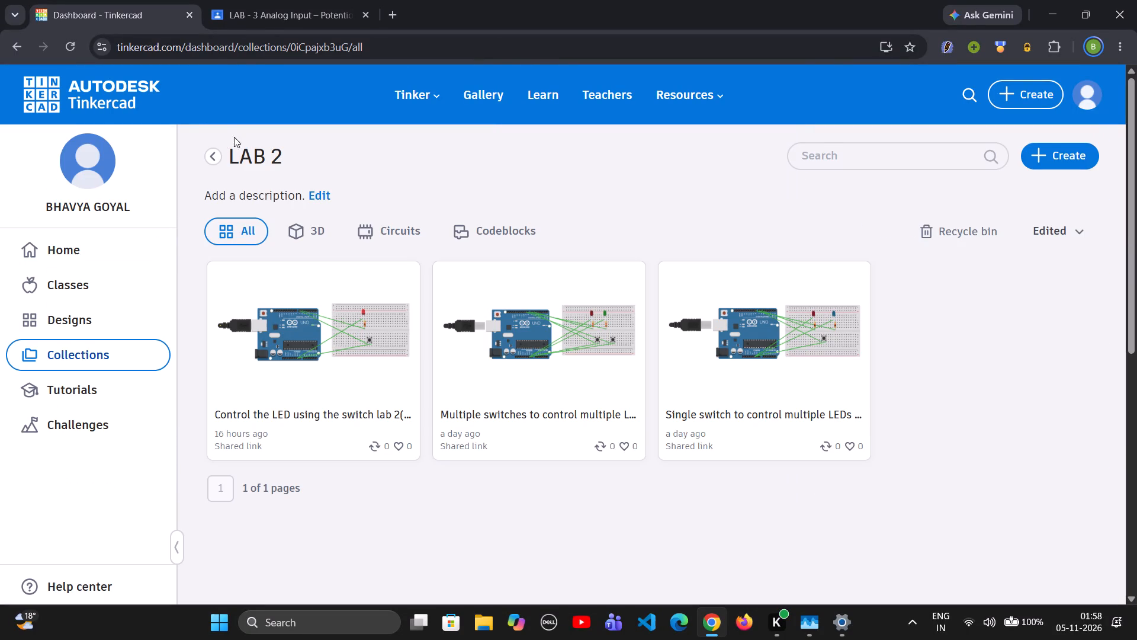
{"action": "left_click", "coordinate": [188, 182]}
{"action": "left_click", "coordinate": [223, 162]}
{"action": "left_click", "coordinate": [218, 159]}
{"action": "scroll", "coordinate": [820, 348], "scroll_direction": "down", "scroll_amount": 3}
{"action": "scroll", "coordinate": [916, 452], "scroll_direction": "down", "scroll_amount": 3}
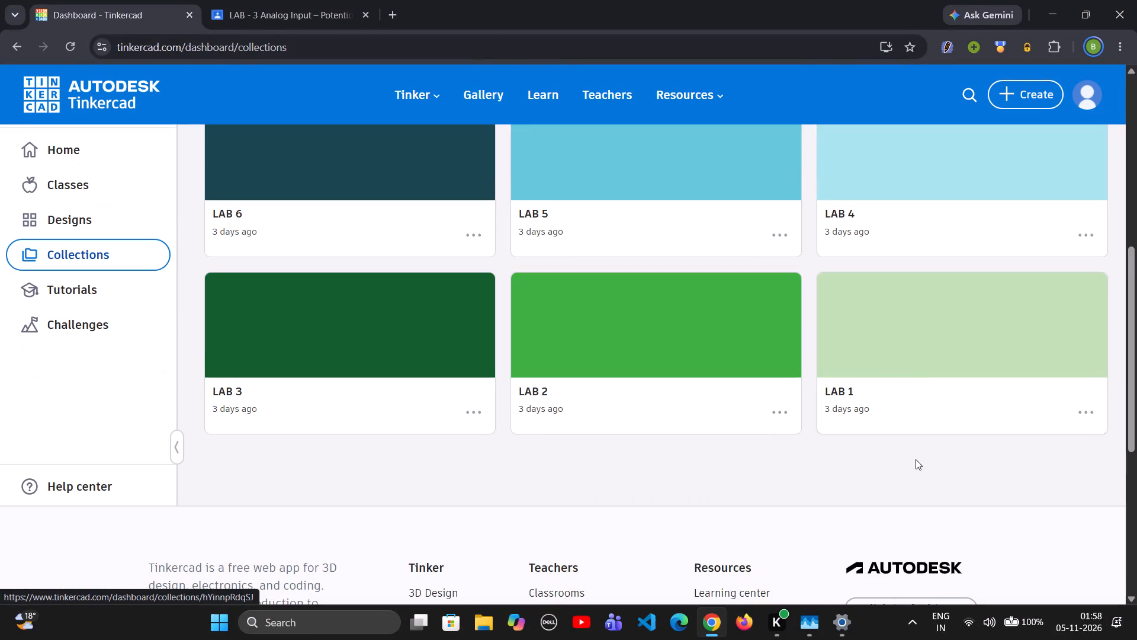
{"action": "left_click", "coordinate": [897, 373]}
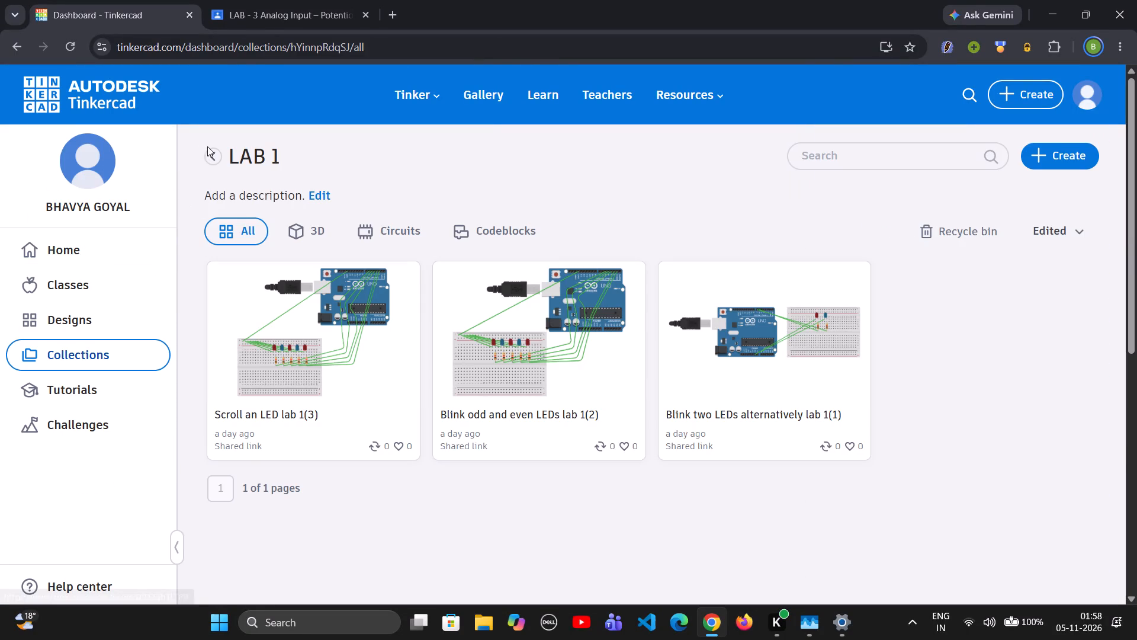
{"action": "left_click", "coordinate": [208, 155]}
In the LAB 4 collection, set the privacy of the lab 4(1) ultrasonic sensor circuit to Share link and save the changes.
{"action": "scroll", "coordinate": [994, 362], "scroll_direction": "down", "scroll_amount": 8}
{"action": "scroll", "coordinate": [887, 166], "scroll_direction": "up", "scroll_amount": 2}
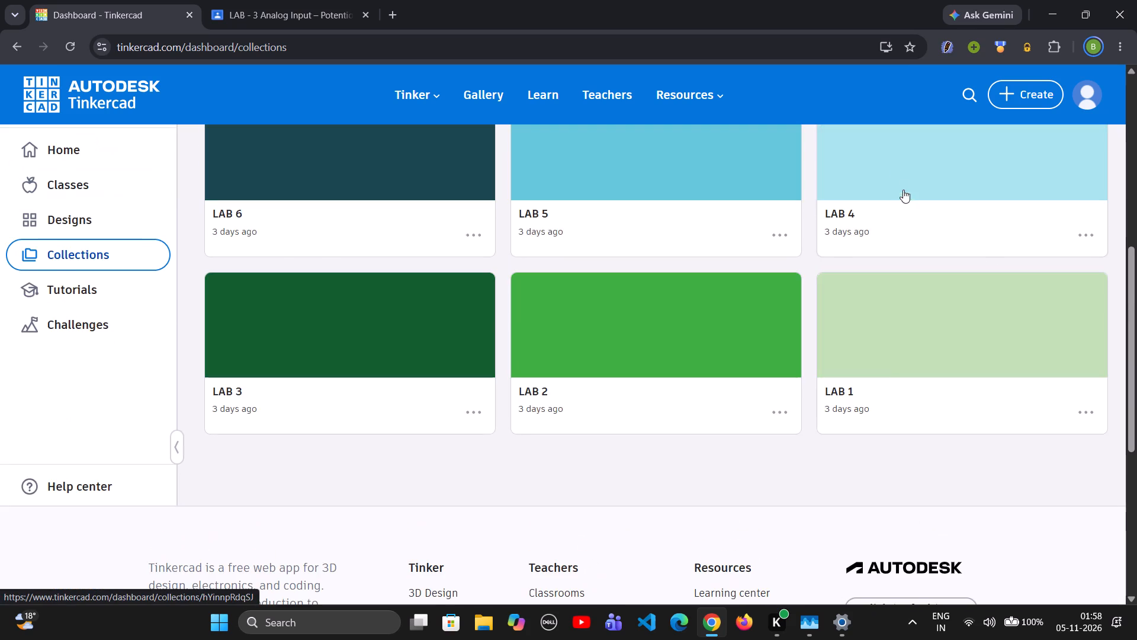
{"action": "left_click", "coordinate": [904, 198]}
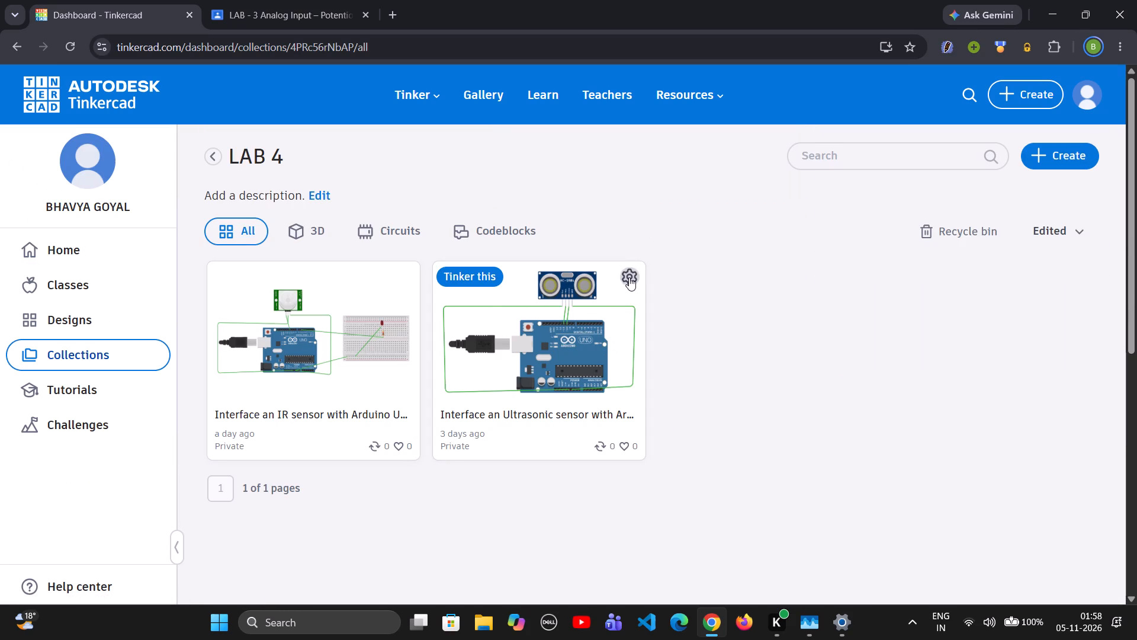
{"action": "left_click", "coordinate": [629, 277]}
{"action": "left_click", "coordinate": [464, 316]}
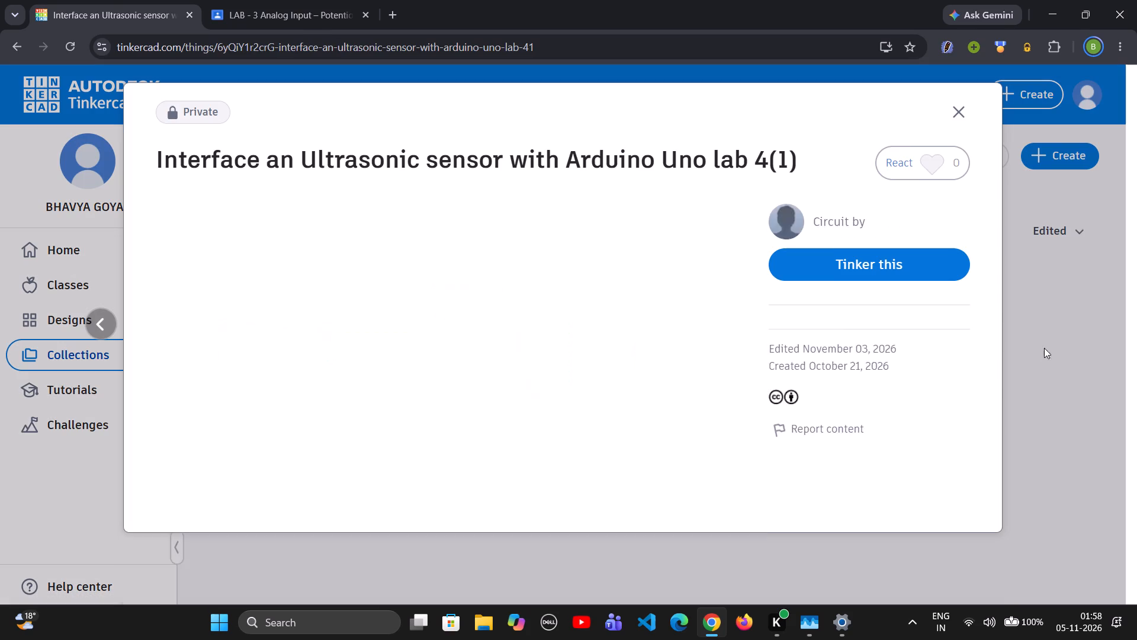
{"action": "left_click", "coordinate": [859, 437]}
{"action": "scroll", "coordinate": [526, 369], "scroll_direction": "down", "scroll_amount": 5}
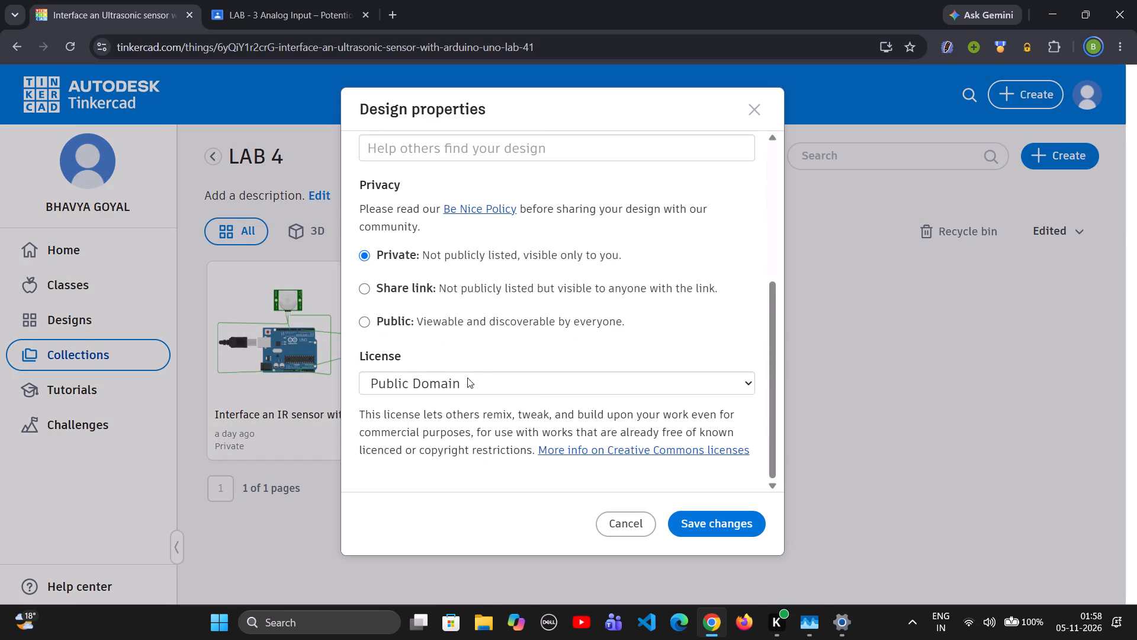
{"action": "left_click", "coordinate": [448, 379]}
{"action": "left_click", "coordinate": [417, 294]}
{"action": "left_click", "coordinate": [686, 526]}
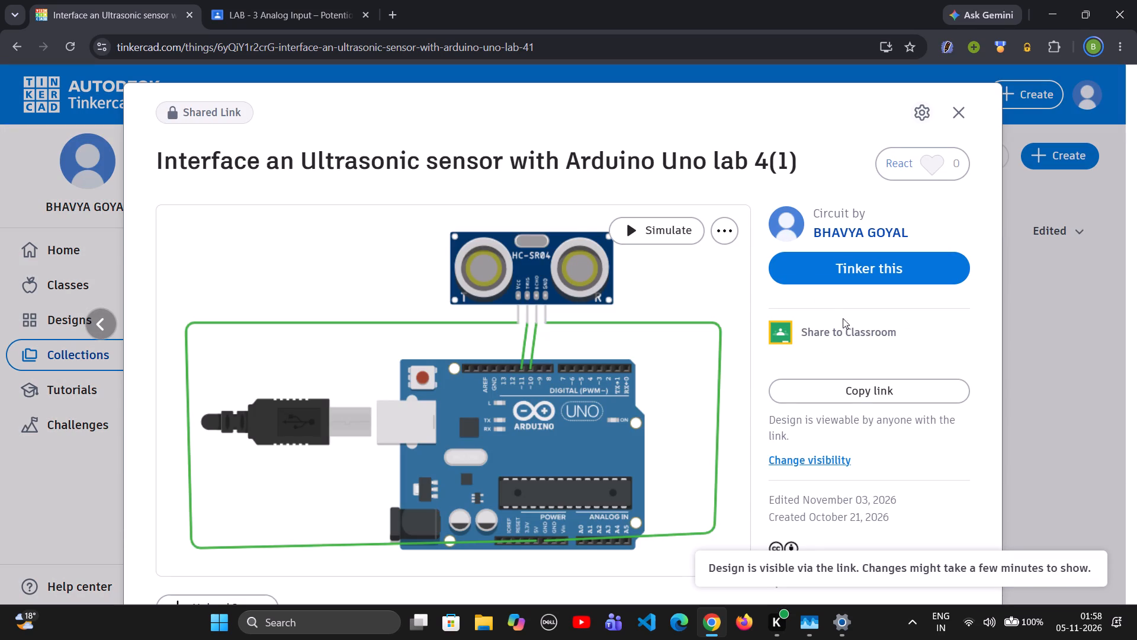
Copy the share link of the lab 4(1) ultrasonic sensor circuit.
{"action": "left_click", "coordinate": [846, 383]}
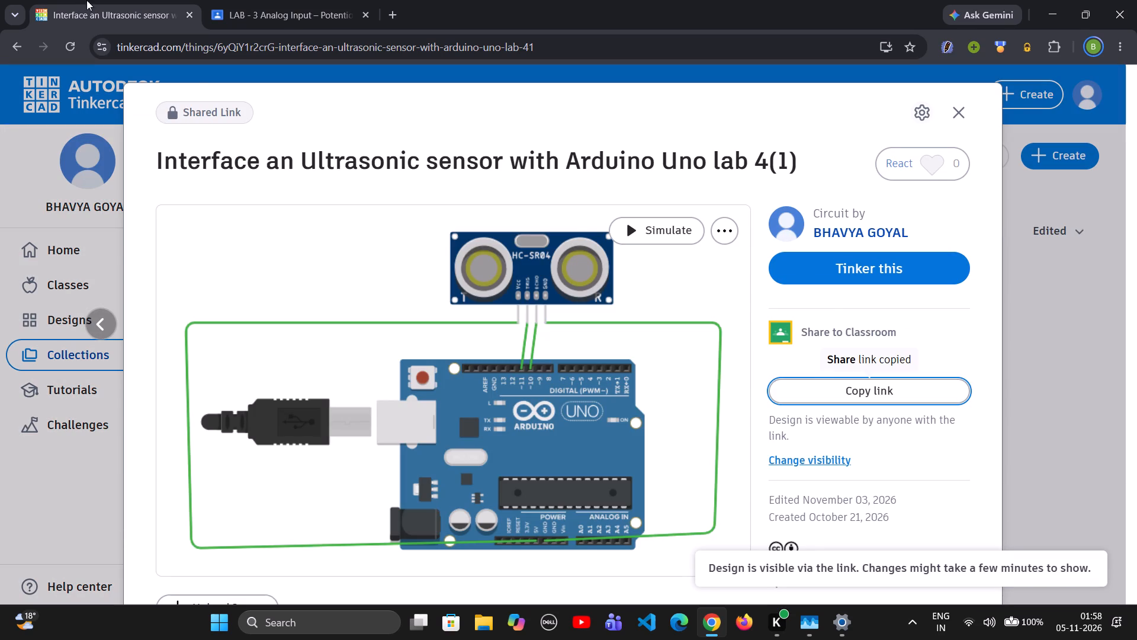
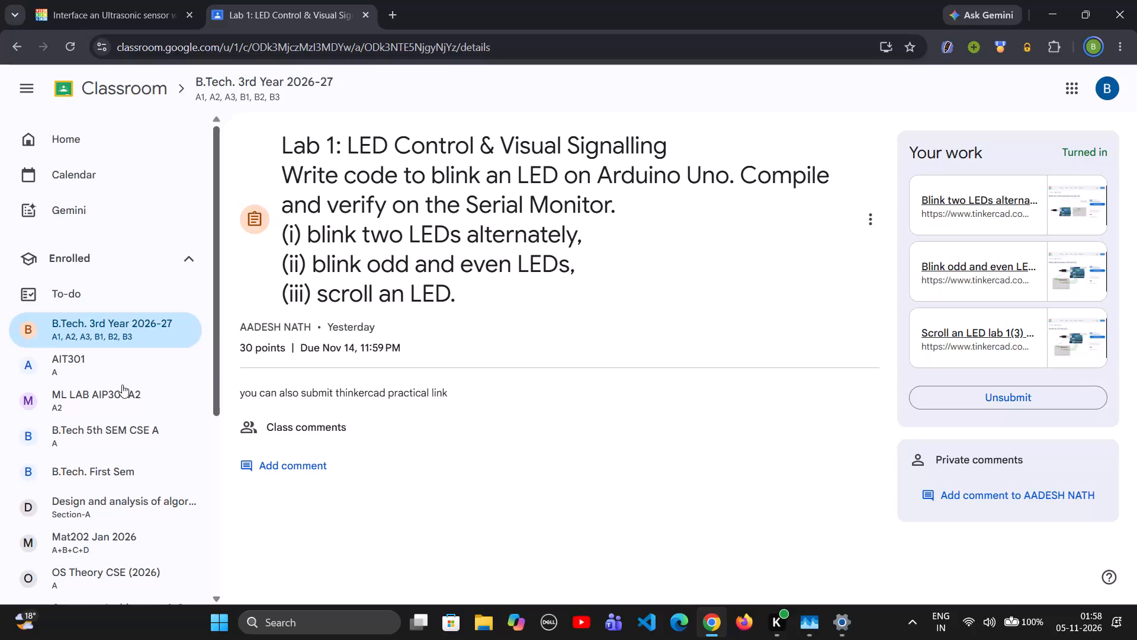
Open the Lab 4: Proximity & Distance Detection assignment in the B.Tech. 3rd Year 2026-27 class.
{"action": "left_click", "coordinate": [57, 329]}
{"action": "left_click", "coordinate": [619, 384]}
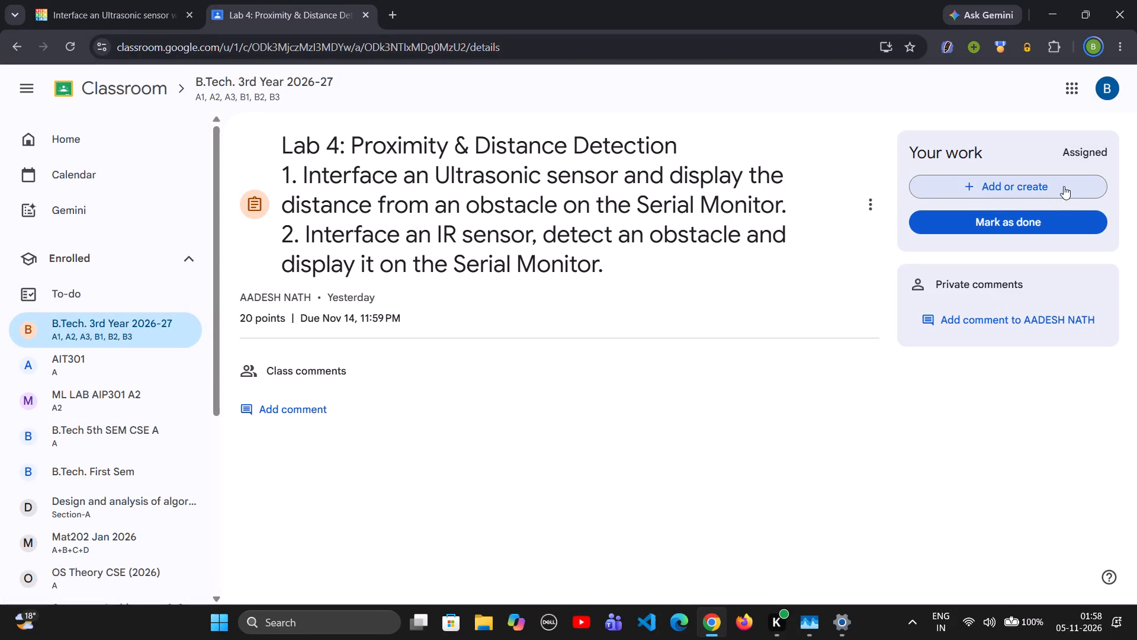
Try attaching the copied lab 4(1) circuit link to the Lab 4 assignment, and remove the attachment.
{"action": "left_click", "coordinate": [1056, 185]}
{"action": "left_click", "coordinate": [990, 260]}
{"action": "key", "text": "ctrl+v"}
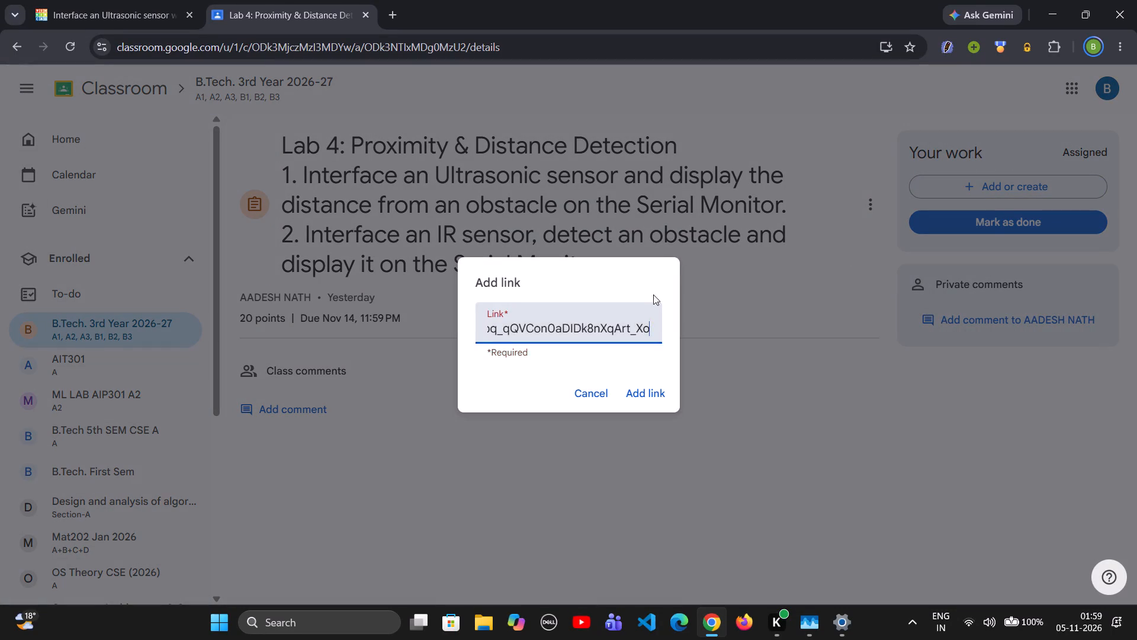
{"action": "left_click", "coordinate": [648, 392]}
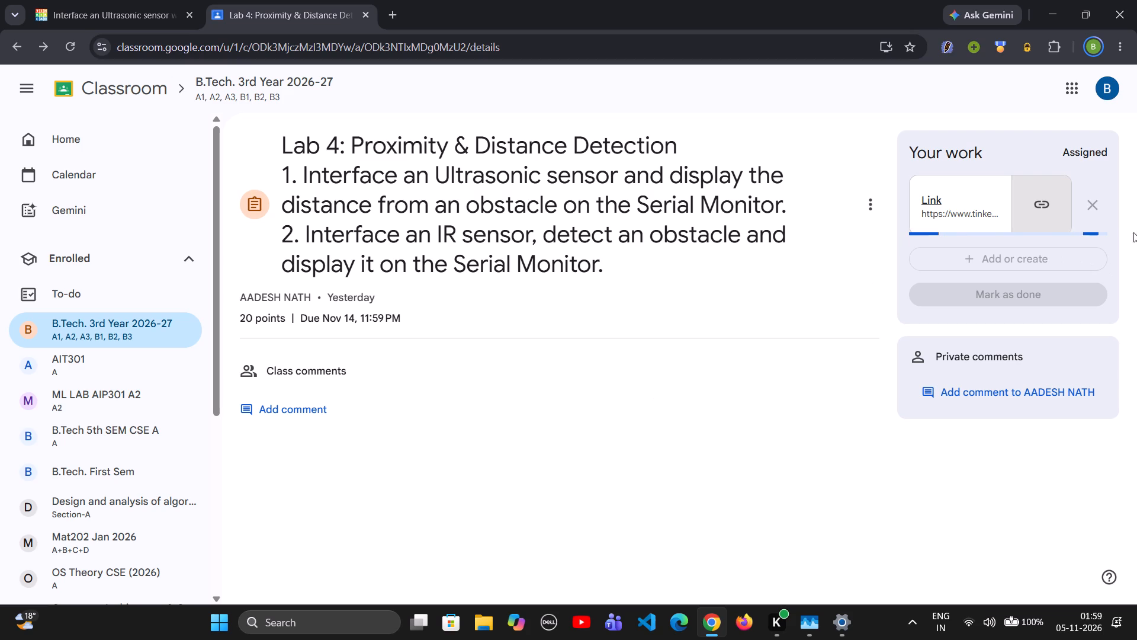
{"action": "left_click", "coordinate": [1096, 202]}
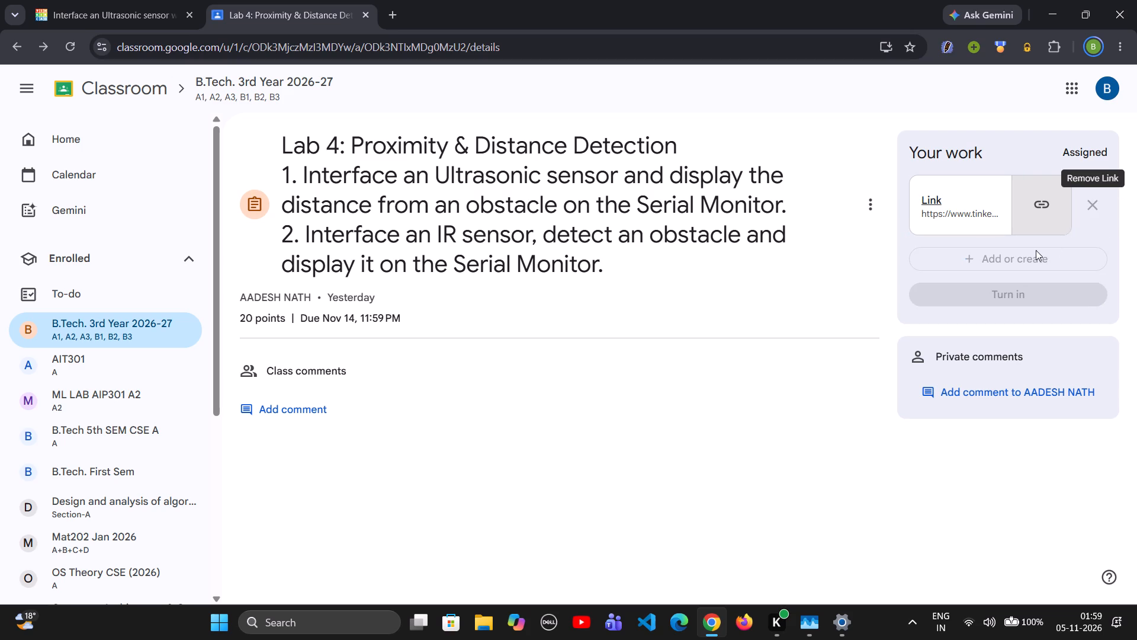
Attach the copied lab 4(1) ultrasonic sensor circuit link to the Lab 4 assignment.
{"action": "left_click", "coordinate": [1029, 183]}
{"action": "left_click", "coordinate": [993, 265]}
{"action": "key", "text": "ctrl+v"}
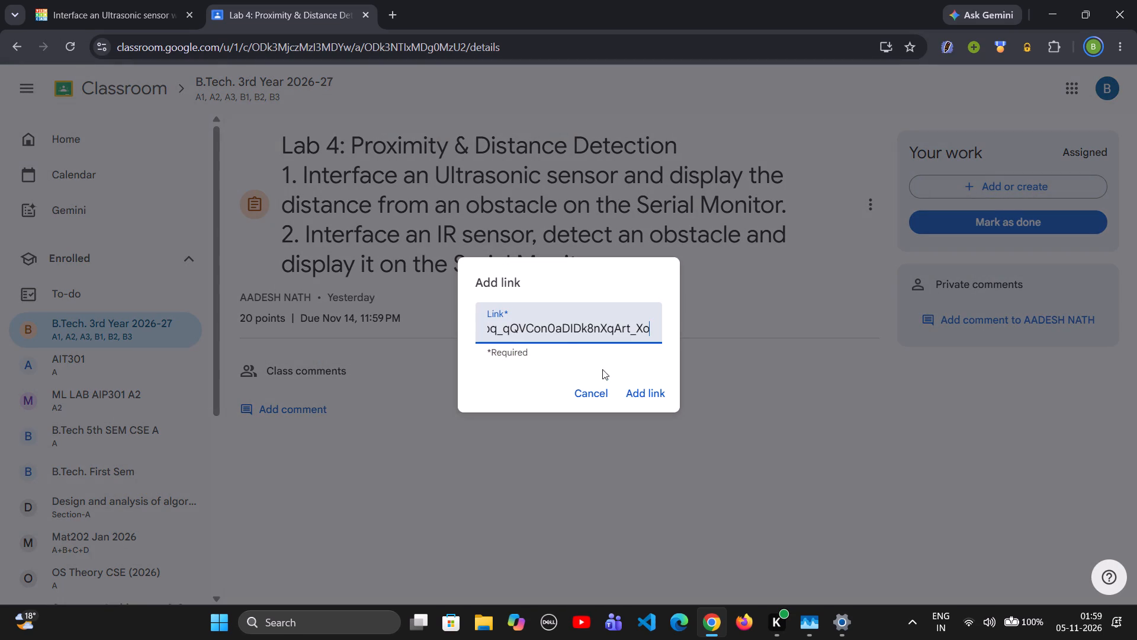
{"action": "left_click", "coordinate": [643, 393]}
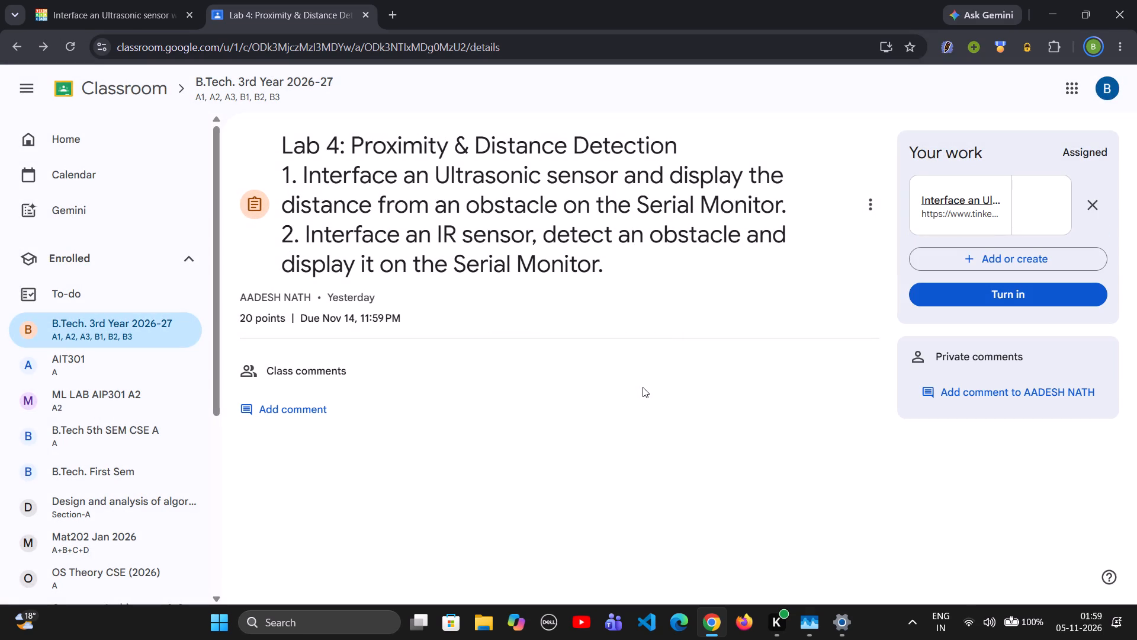
Back in Tinkercad, set the privacy of the lab 4(2) IR sensor circuit to Share link and save the changes.
{"action": "left_click", "coordinate": [93, 0]}
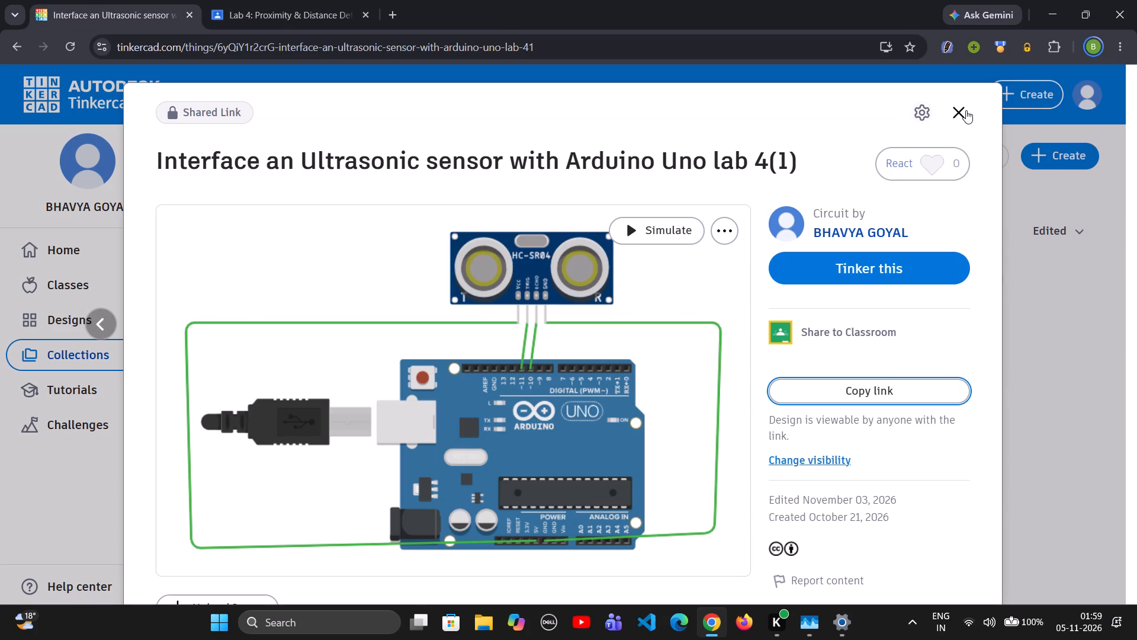
{"action": "left_click", "coordinate": [966, 110]}
{"action": "left_click", "coordinate": [258, 357]}
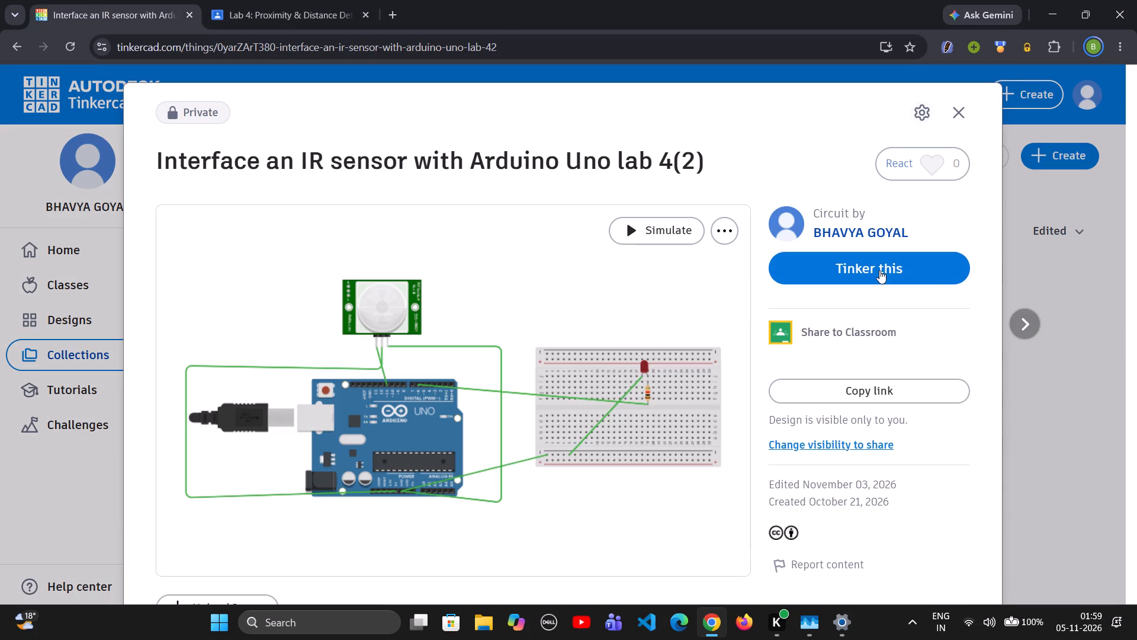
{"action": "left_click", "coordinate": [866, 450]}
{"action": "scroll", "coordinate": [503, 349], "scroll_direction": "down", "scroll_amount": 3}
{"action": "left_click", "coordinate": [455, 325]}
{"action": "left_click", "coordinate": [493, 319]}
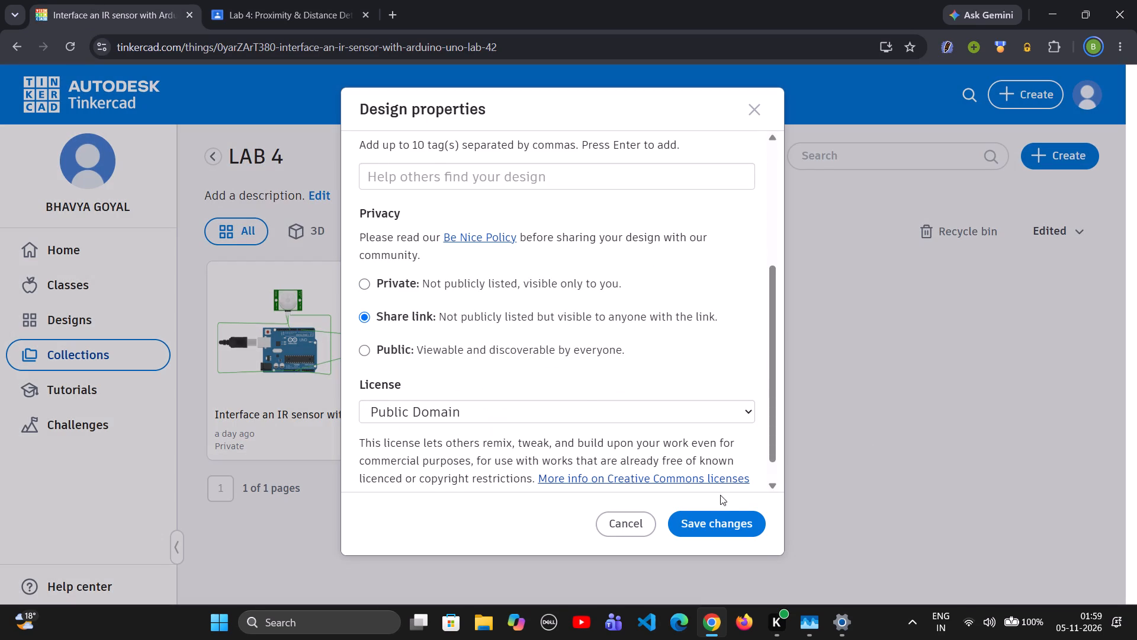
{"action": "left_click", "coordinate": [722, 521]}
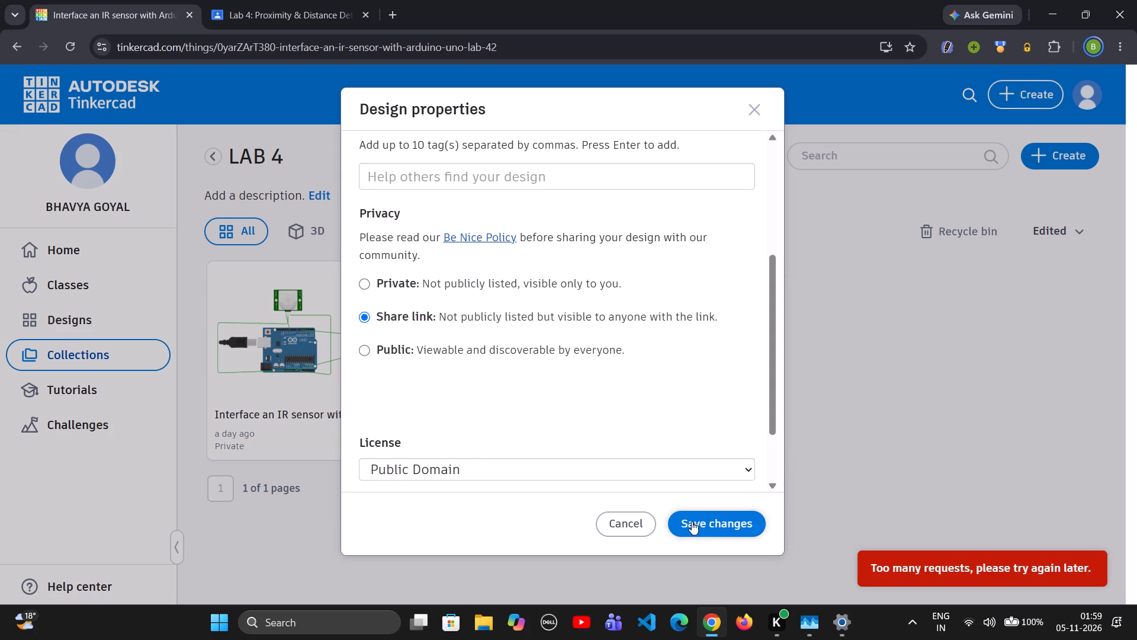
{"action": "left_click", "coordinate": [700, 515]}
{"action": "left_click", "coordinate": [709, 516]}
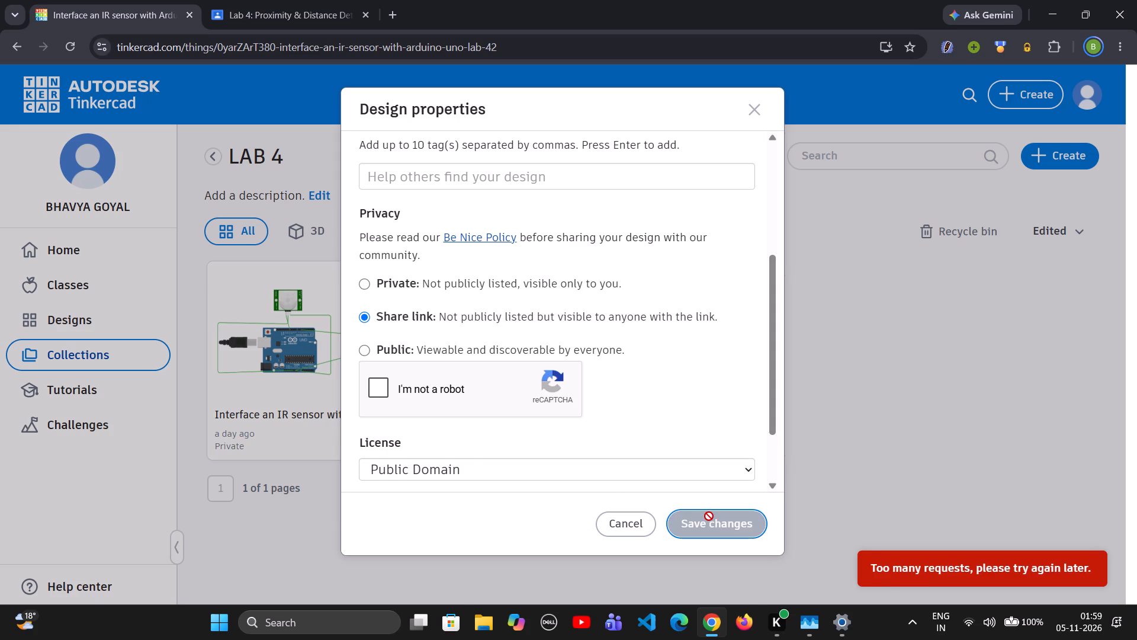
Copy the share link of the lab 4(2) IR sensor circuit and return to the Lab 4 assignment in Classroom.
{"action": "left_click", "coordinate": [847, 385]}
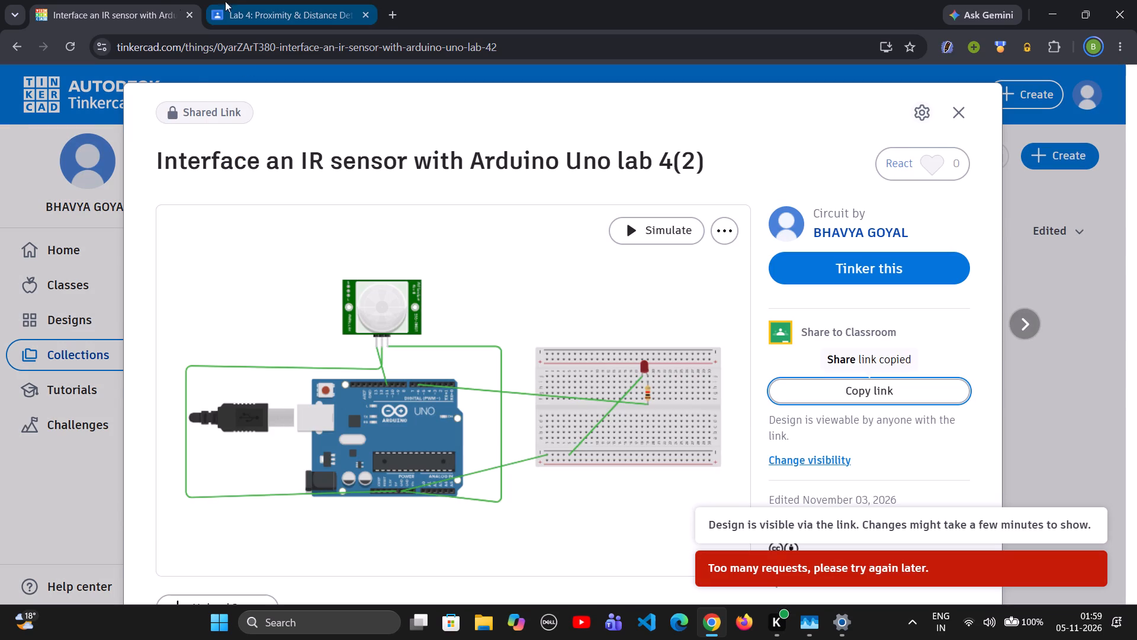
{"action": "left_click", "coordinate": [239, 1]}
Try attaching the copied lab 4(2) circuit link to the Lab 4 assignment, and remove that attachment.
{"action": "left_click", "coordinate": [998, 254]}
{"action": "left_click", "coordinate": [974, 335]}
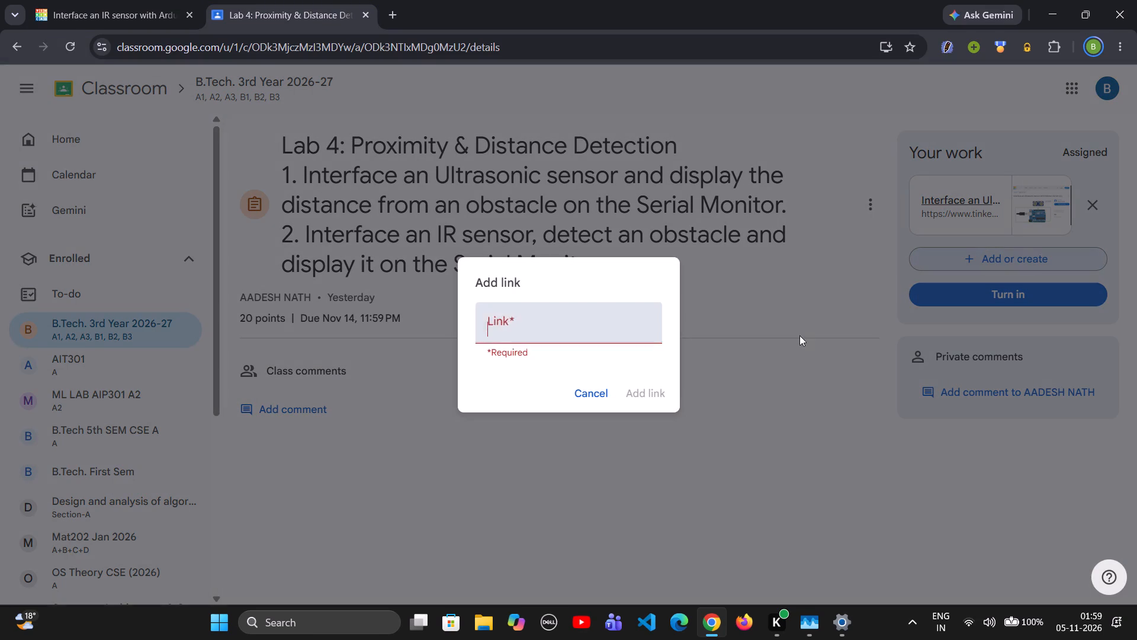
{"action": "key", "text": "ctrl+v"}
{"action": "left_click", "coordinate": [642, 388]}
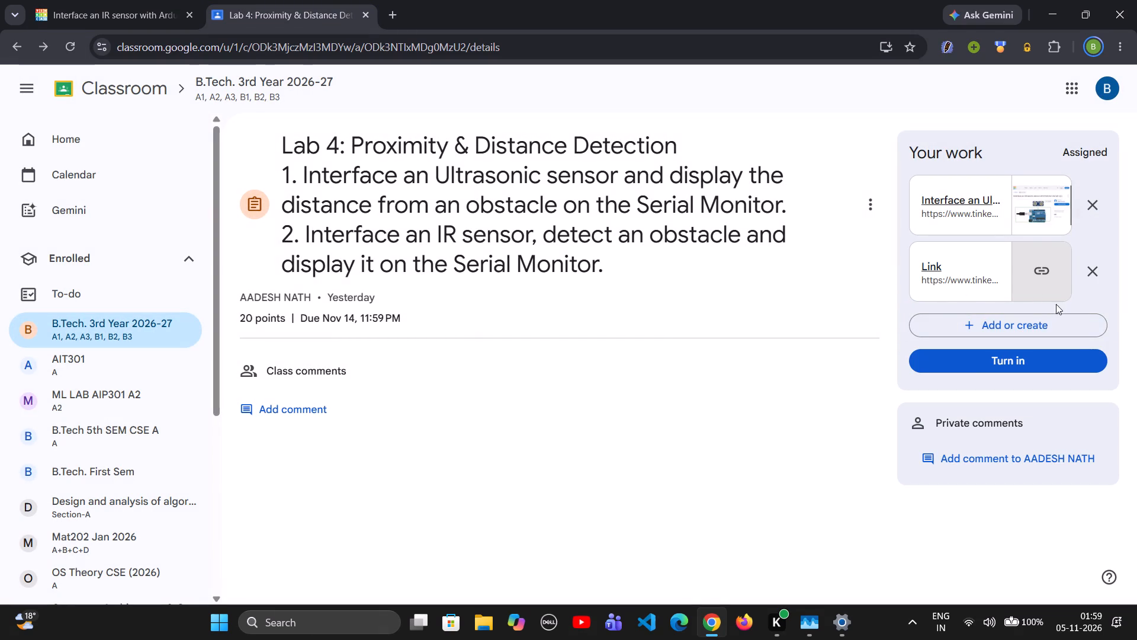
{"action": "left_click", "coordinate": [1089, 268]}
Attach the copied lab 4(2) IR sensor circuit link to the Lab 4 assignment.
{"action": "left_click", "coordinate": [1000, 269]}
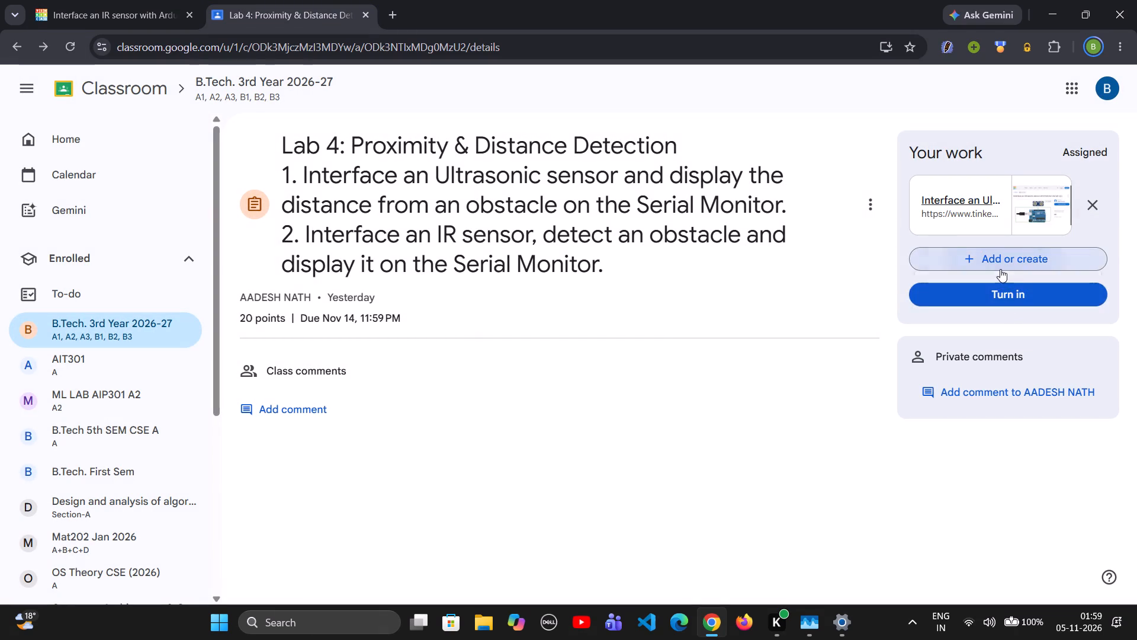
{"action": "left_click", "coordinate": [974, 319]}
{"action": "key", "text": "ctrl+v"}
{"action": "left_click", "coordinate": [659, 387]}
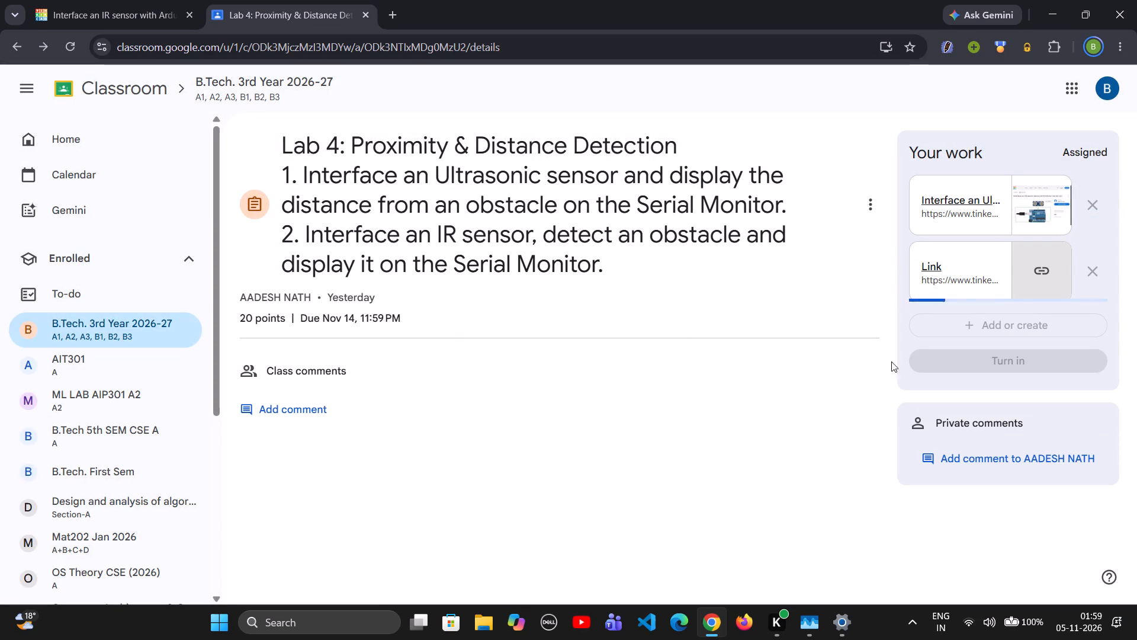
Turn in the Lab 4 assignment with the lab 4(1) and lab 4(2) circuit links.
{"action": "left_click", "coordinate": [993, 355]}
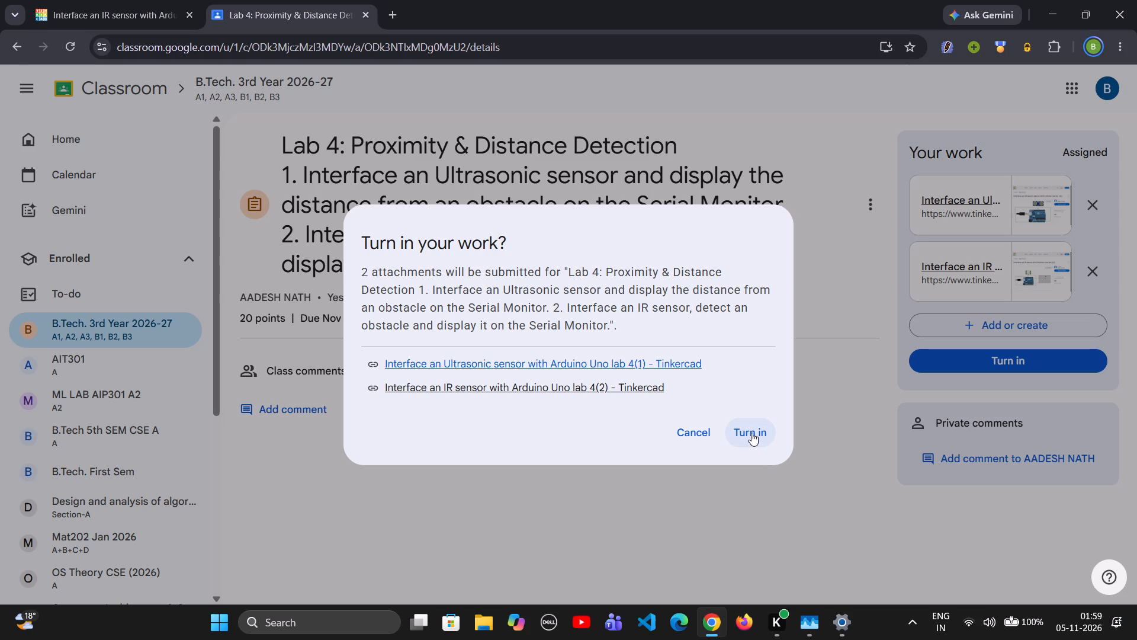
{"action": "left_click", "coordinate": [751, 433]}
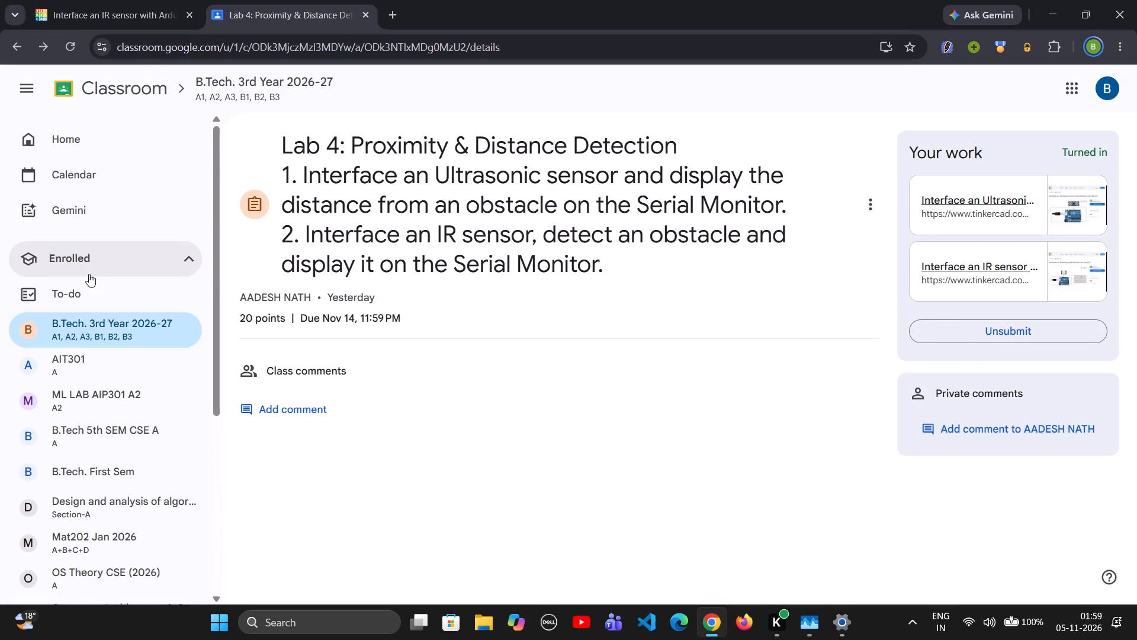
Open the Lab 5: Environmental Monitoring – TMP36 & LDR assignment from the B.Tech. 3rd Year 2026-27 class stream.
{"action": "left_click", "coordinate": [86, 325]}
{"action": "scroll", "coordinate": [768, 383], "scroll_direction": "up", "scroll_amount": 3}
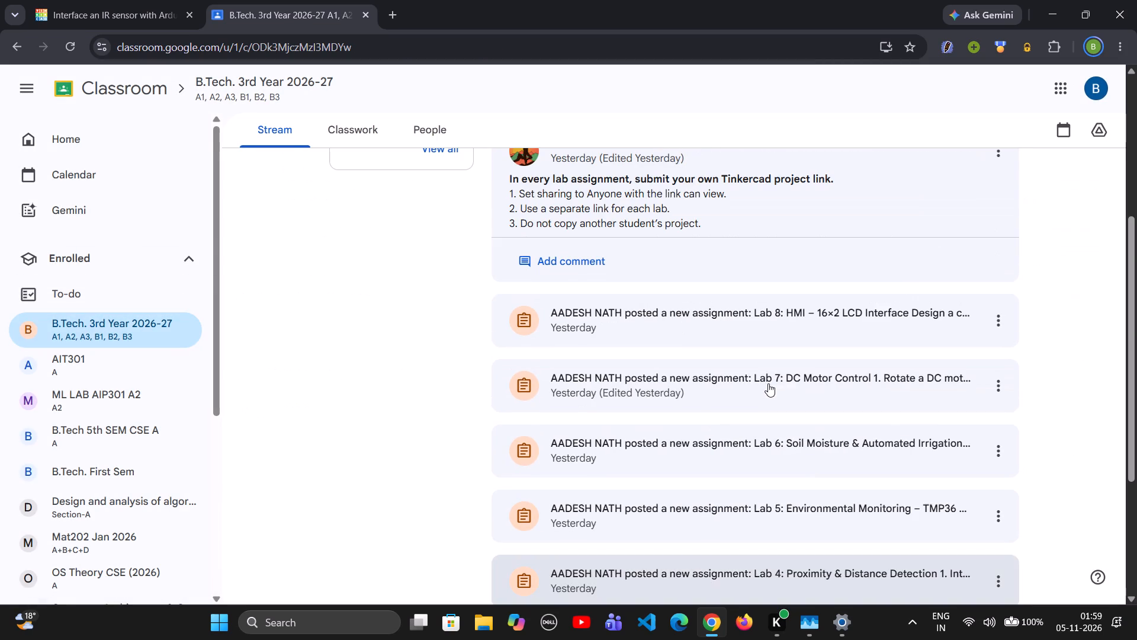
{"action": "left_click", "coordinate": [736, 516]}
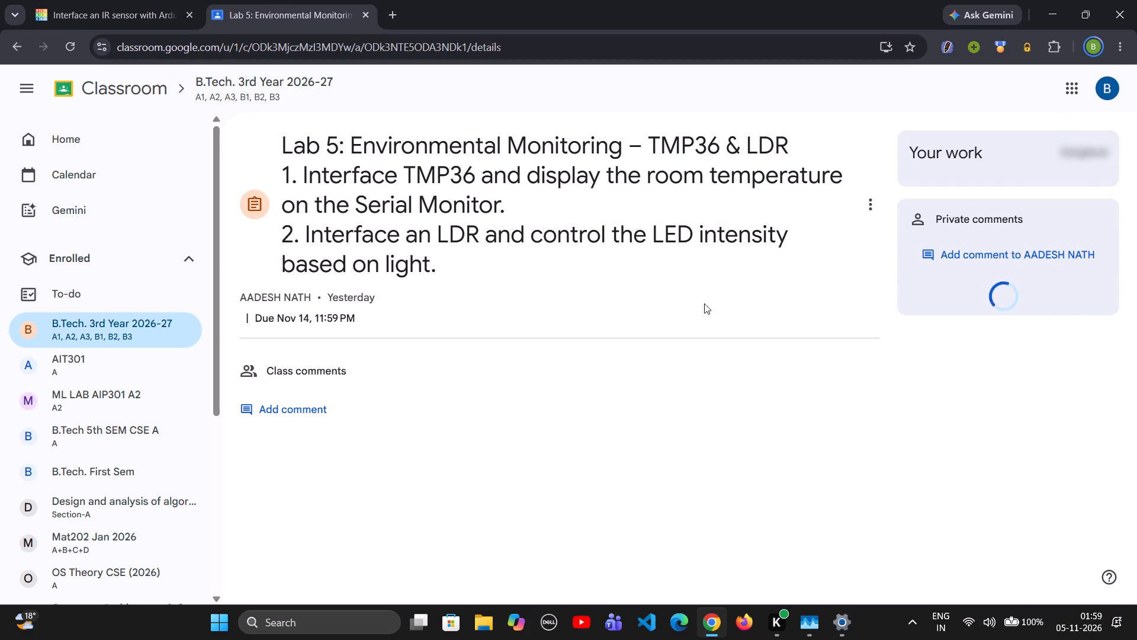
Switch to Tinkercad, leave the LAB 4 collection and open the LAB 5 collection.
{"action": "left_click", "coordinate": [124, 0]}
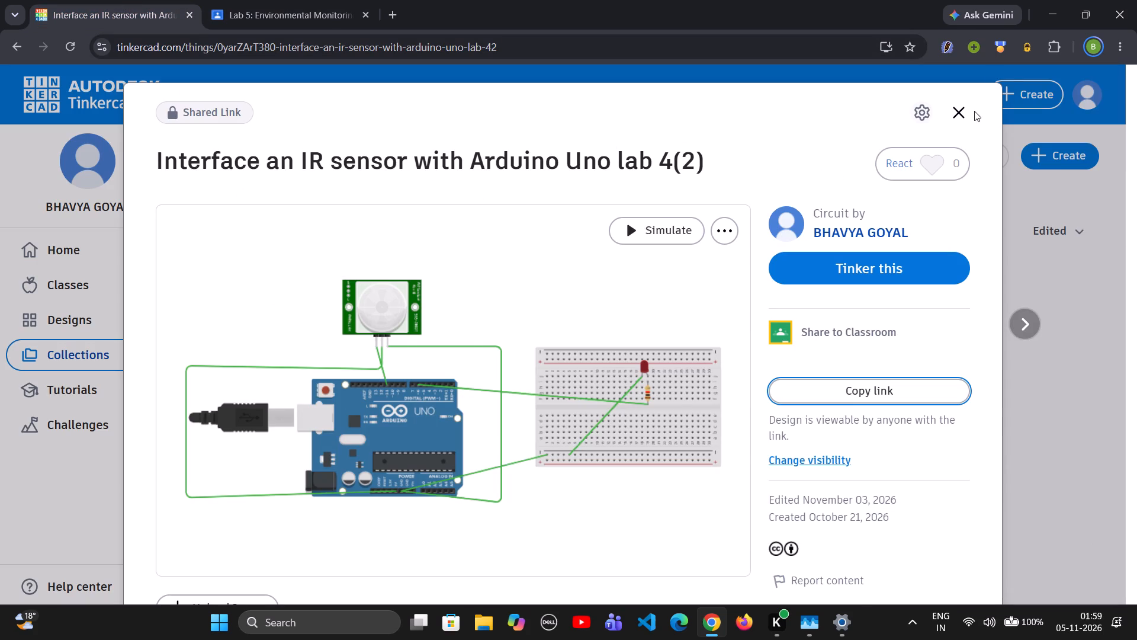
{"action": "left_click", "coordinate": [973, 114]}
{"action": "left_click", "coordinate": [965, 110]}
{"action": "left_click", "coordinate": [224, 153]}
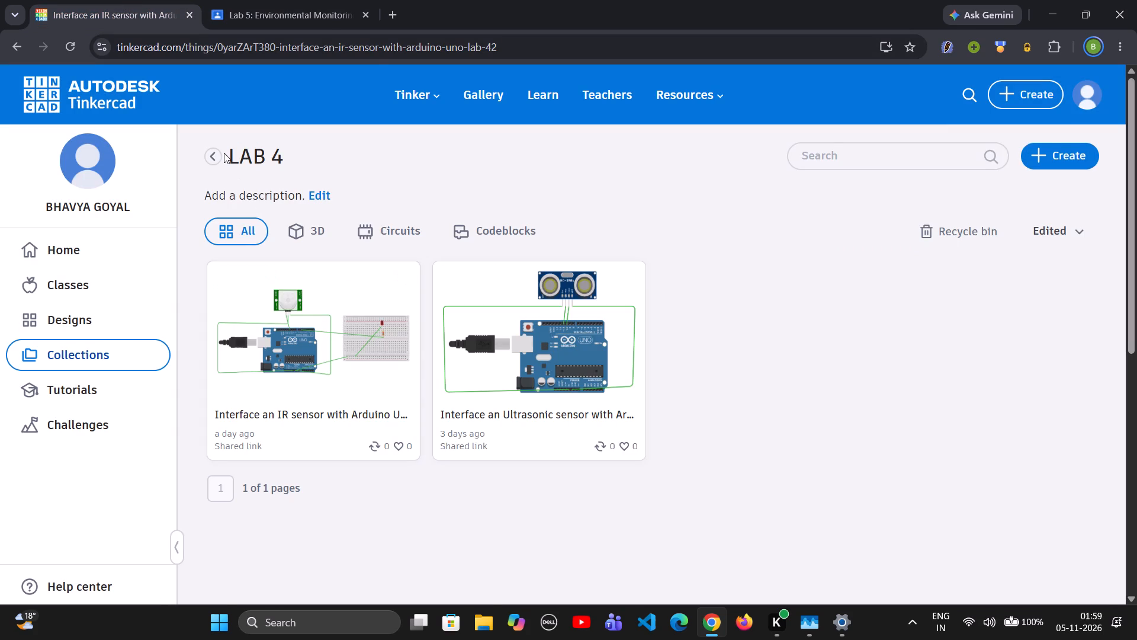
{"action": "left_click", "coordinate": [218, 153]}
{"action": "scroll", "coordinate": [885, 472], "scroll_direction": "down", "scroll_amount": 3}
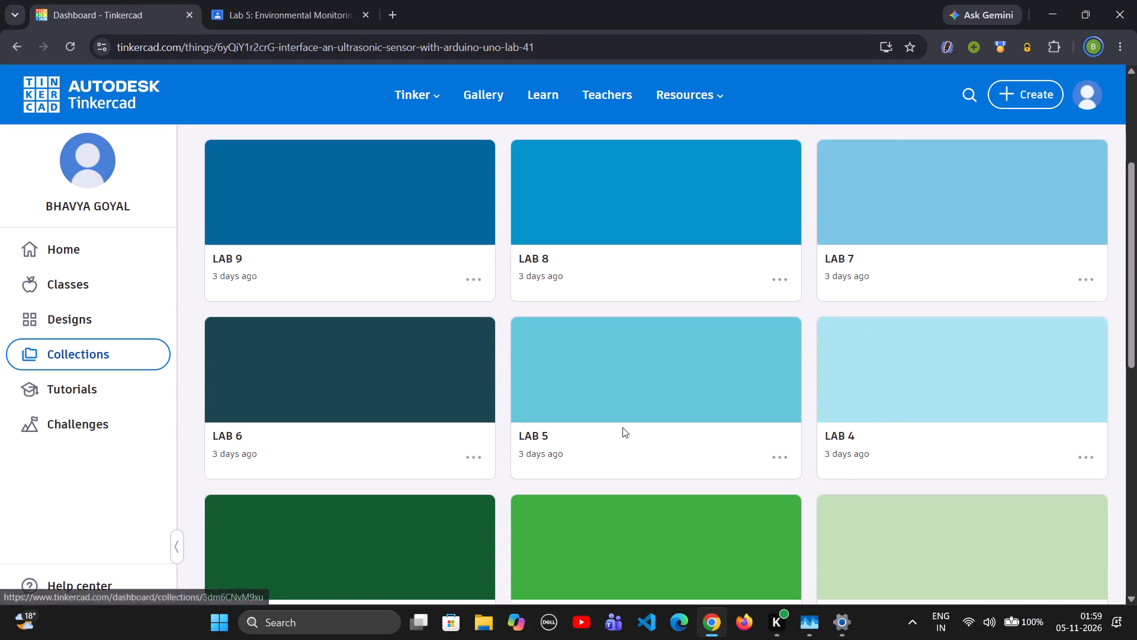
{"action": "left_click", "coordinate": [622, 425]}
{"action": "left_click", "coordinate": [778, 459]}
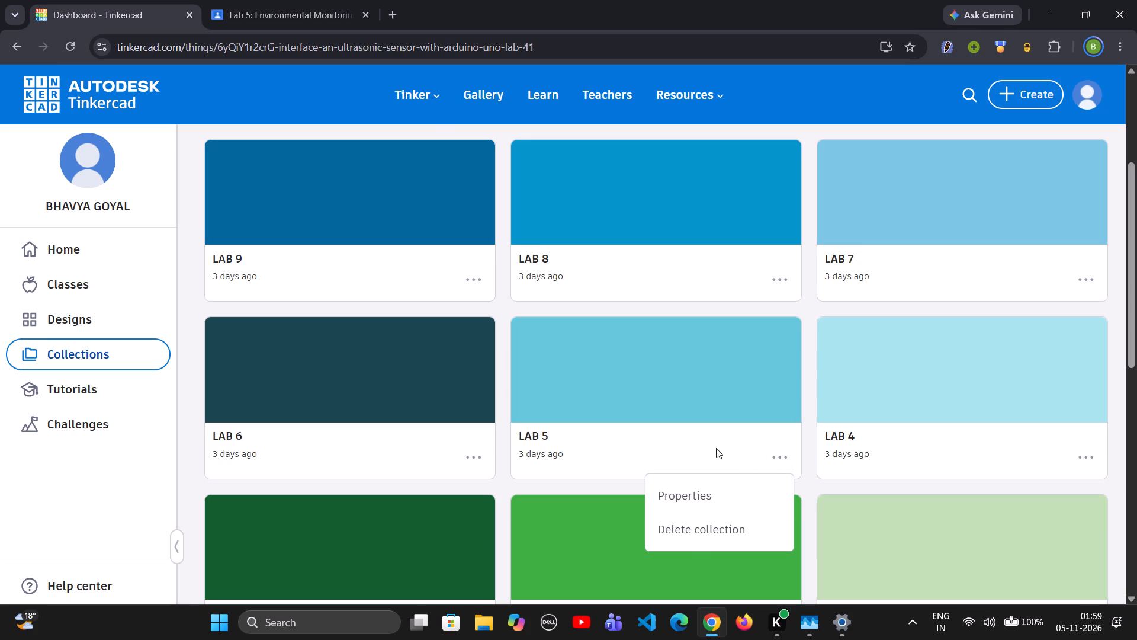
{"action": "left_click", "coordinate": [696, 495]}
{"action": "left_click", "coordinate": [641, 405]}
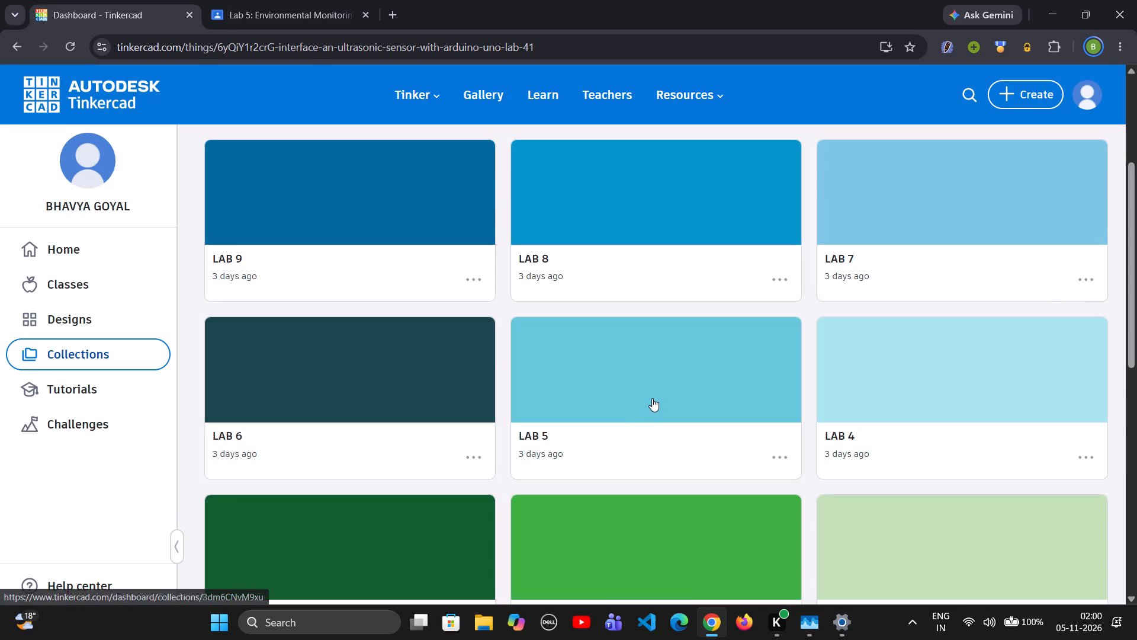
{"action": "left_click", "coordinate": [652, 398]}
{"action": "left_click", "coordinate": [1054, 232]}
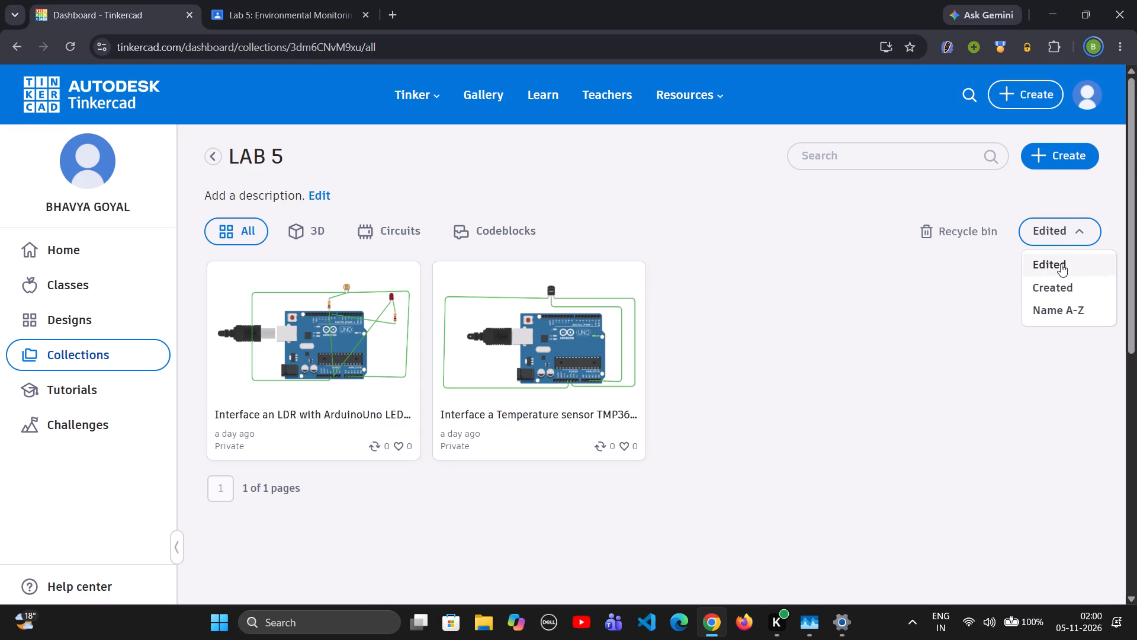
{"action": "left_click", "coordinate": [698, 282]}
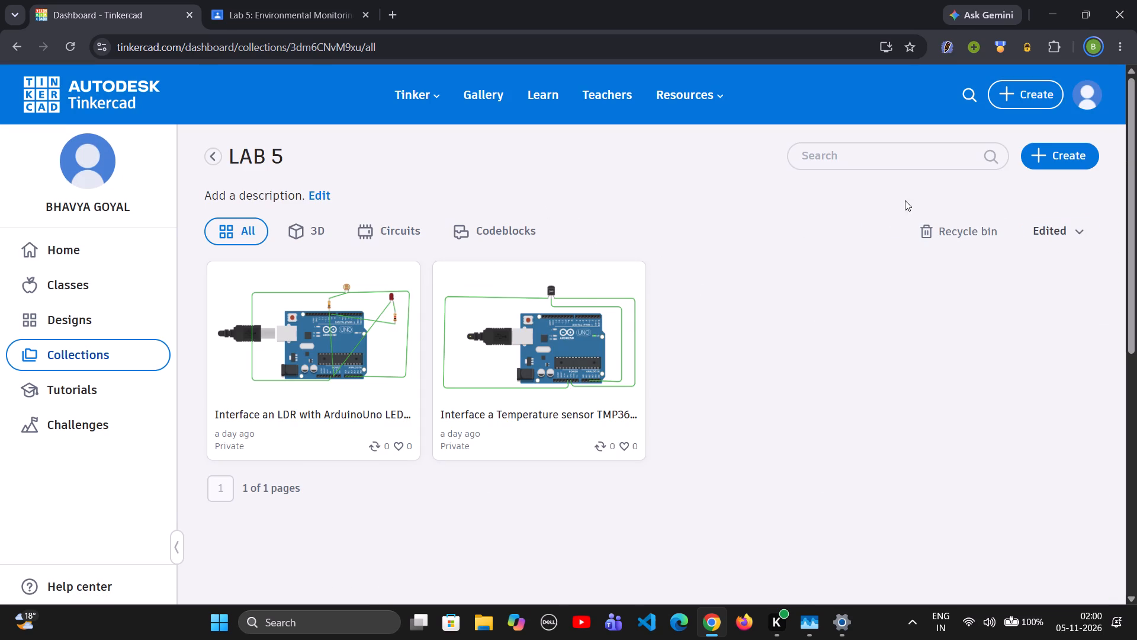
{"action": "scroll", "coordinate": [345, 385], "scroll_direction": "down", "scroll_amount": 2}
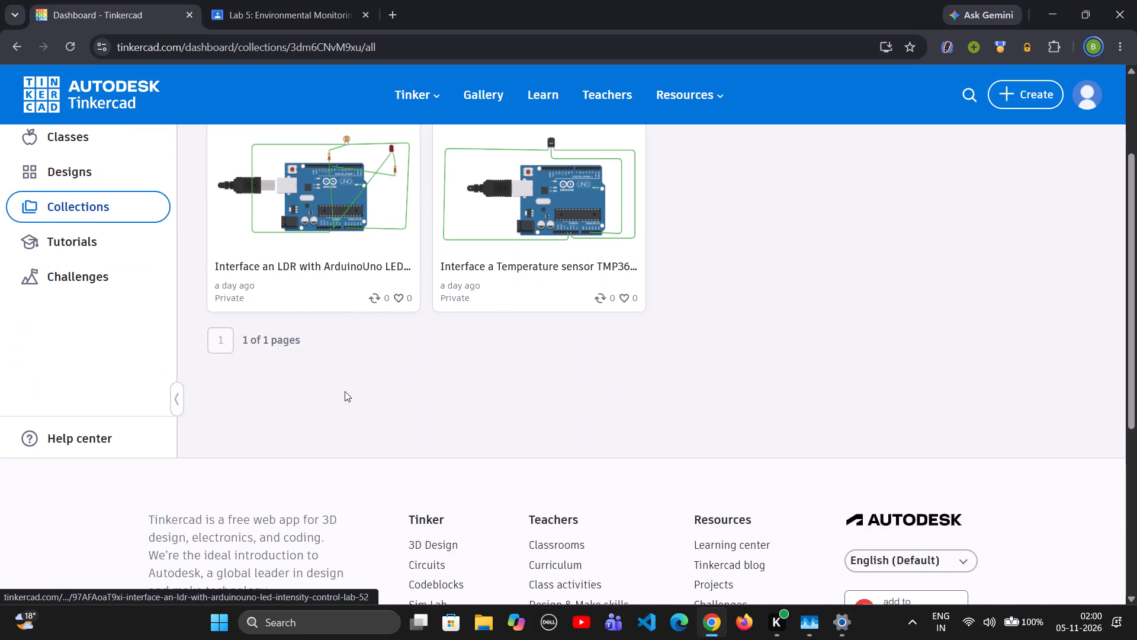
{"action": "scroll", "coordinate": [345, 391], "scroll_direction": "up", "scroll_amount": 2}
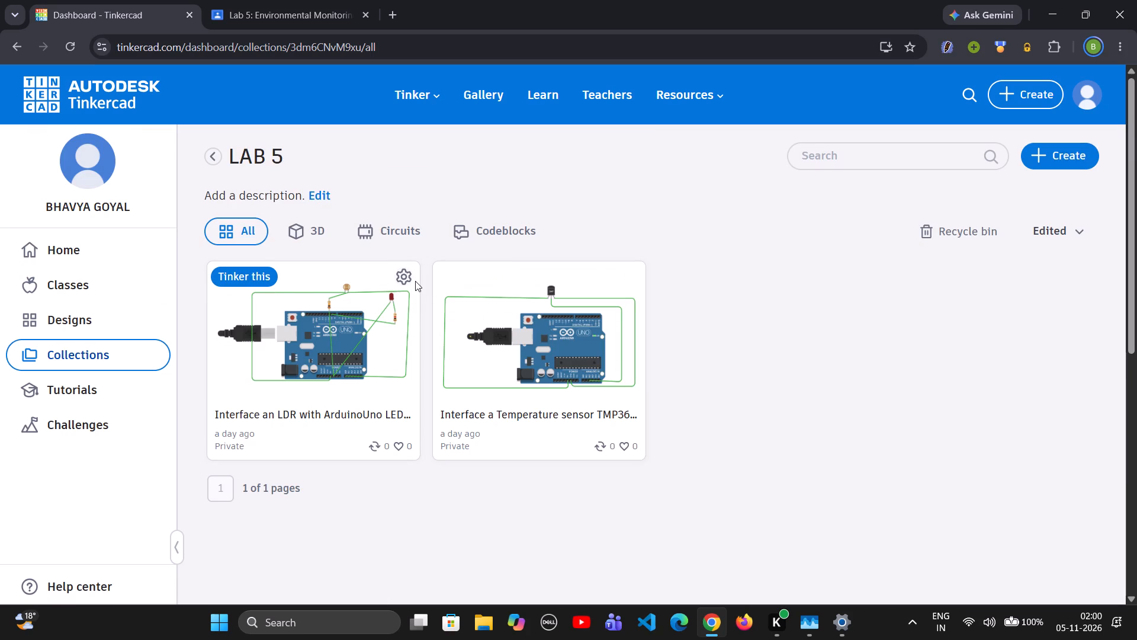
Set the privacy of the lab 5(1) TMP36 temperature sensor circuit to Share link and save the changes.
{"action": "left_click", "coordinate": [553, 318]}
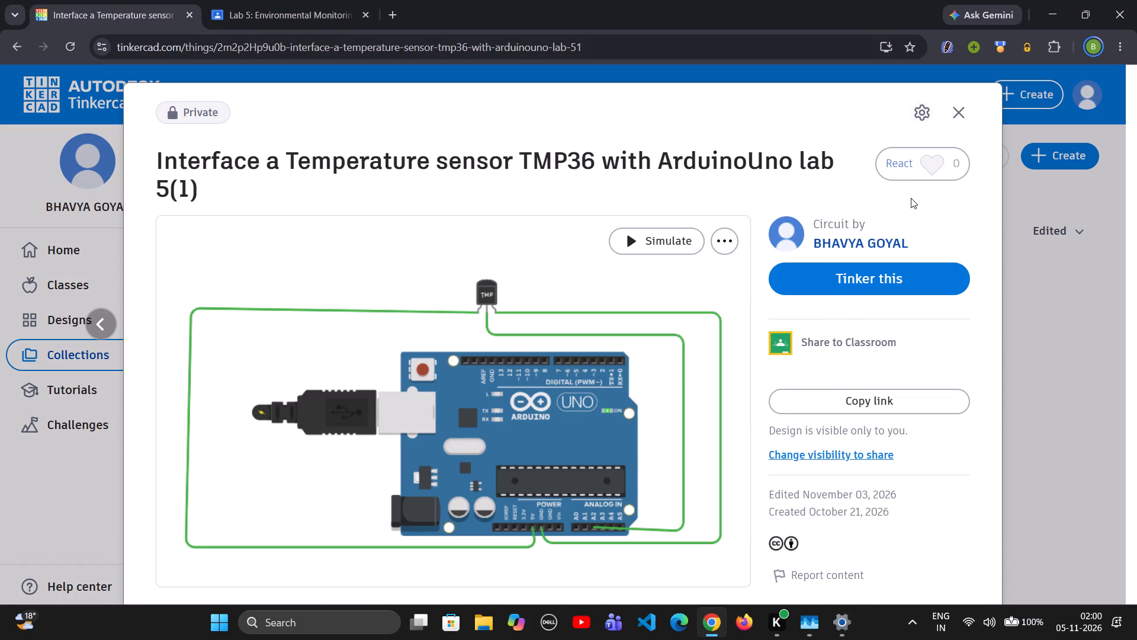
{"action": "left_click", "coordinate": [842, 461]}
{"action": "scroll", "coordinate": [499, 379], "scroll_direction": "down", "scroll_amount": 4}
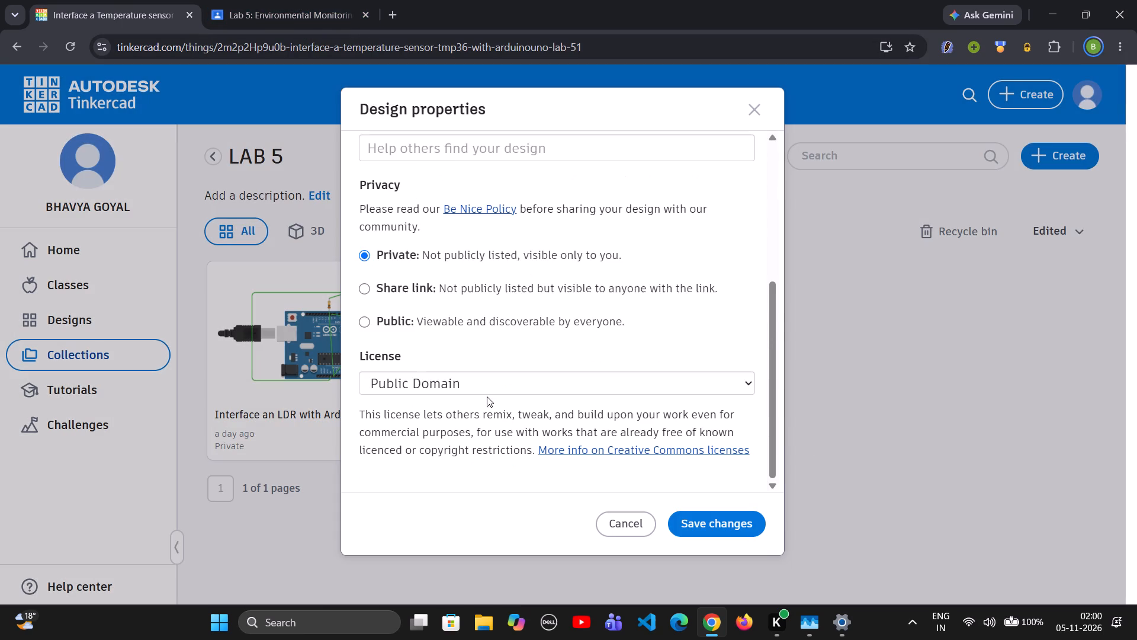
{"action": "left_click", "coordinate": [436, 287]}
{"action": "left_click", "coordinate": [726, 505]}
{"action": "left_click", "coordinate": [730, 521]}
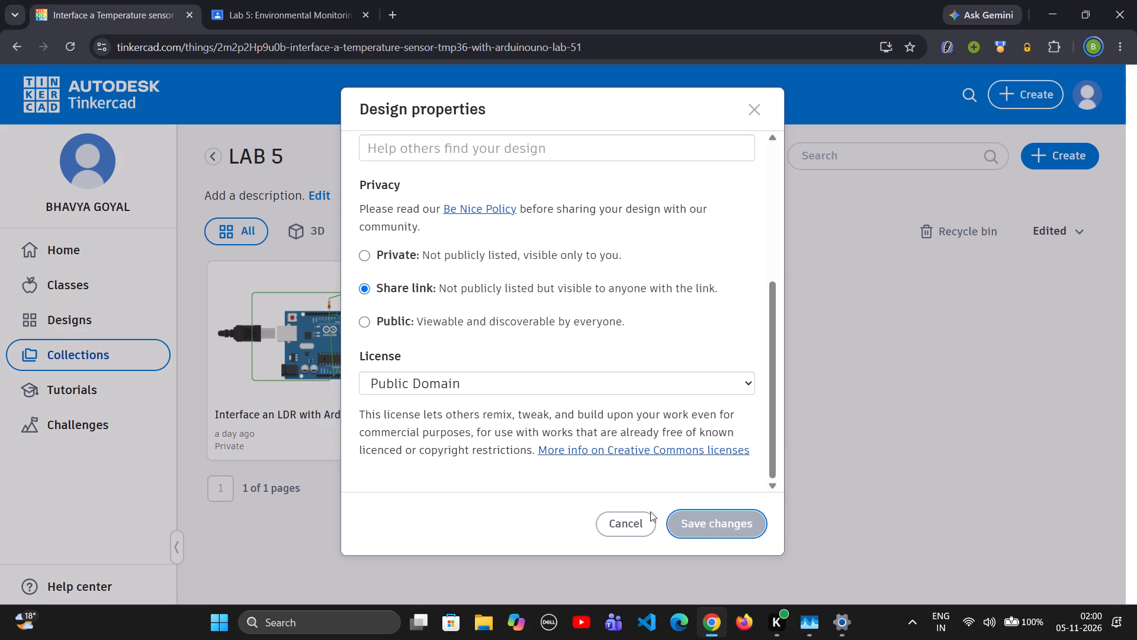
{"action": "left_click", "coordinate": [682, 518]}
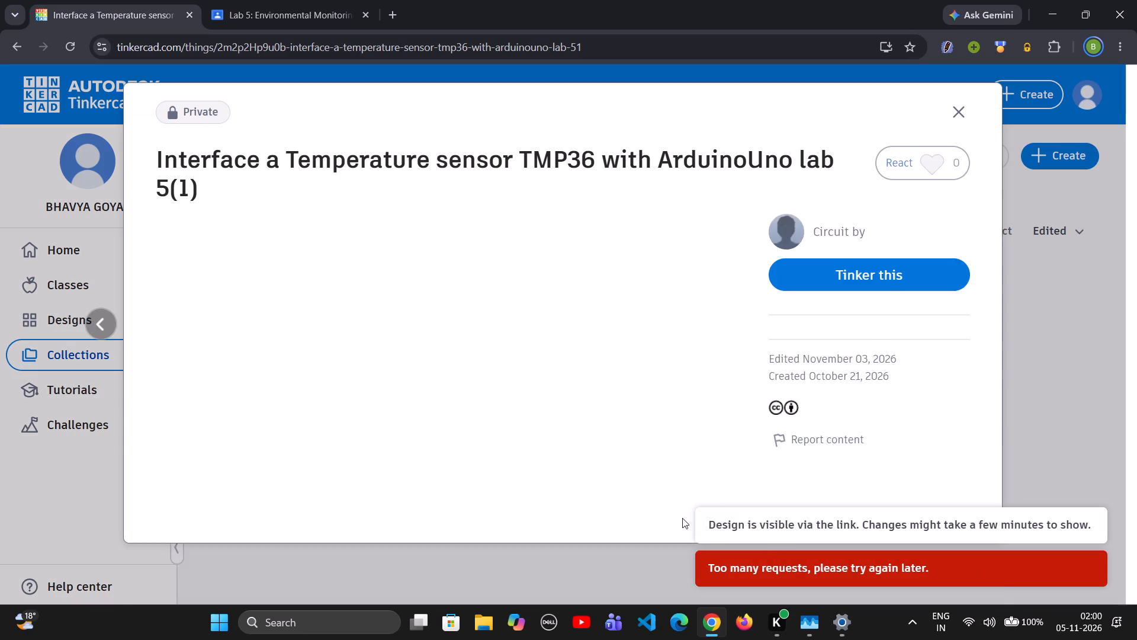
Copy the share link of the lab 5(1) temperature sensor circuit and return to the Lab 5 assignment in Classroom.
{"action": "left_click", "coordinate": [855, 399]}
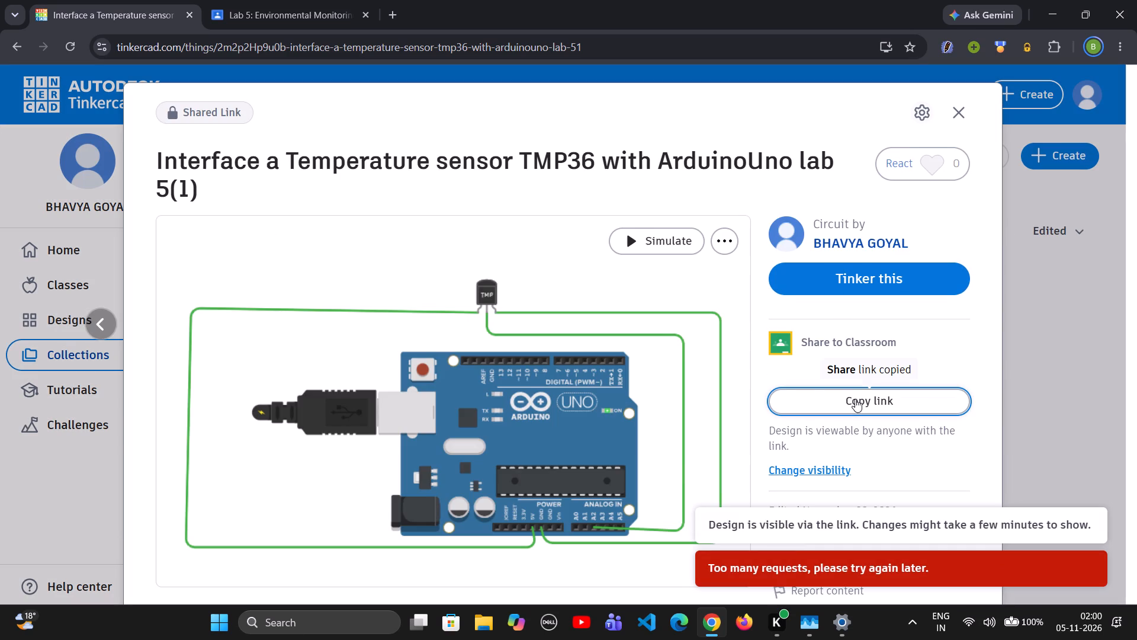
{"action": "left_click", "coordinate": [318, 0]}
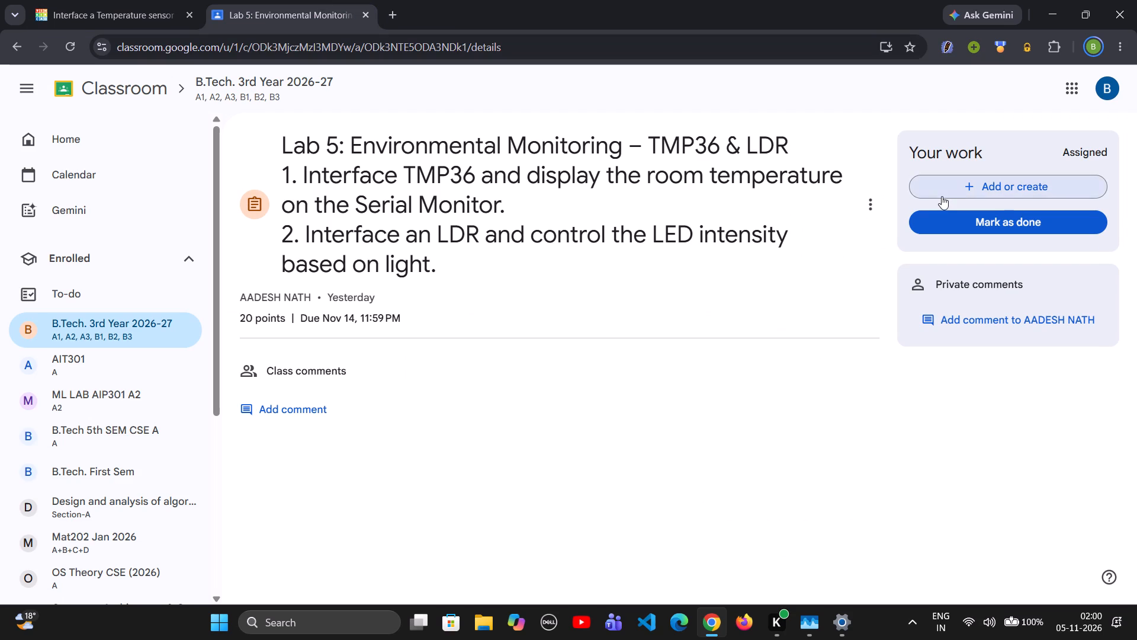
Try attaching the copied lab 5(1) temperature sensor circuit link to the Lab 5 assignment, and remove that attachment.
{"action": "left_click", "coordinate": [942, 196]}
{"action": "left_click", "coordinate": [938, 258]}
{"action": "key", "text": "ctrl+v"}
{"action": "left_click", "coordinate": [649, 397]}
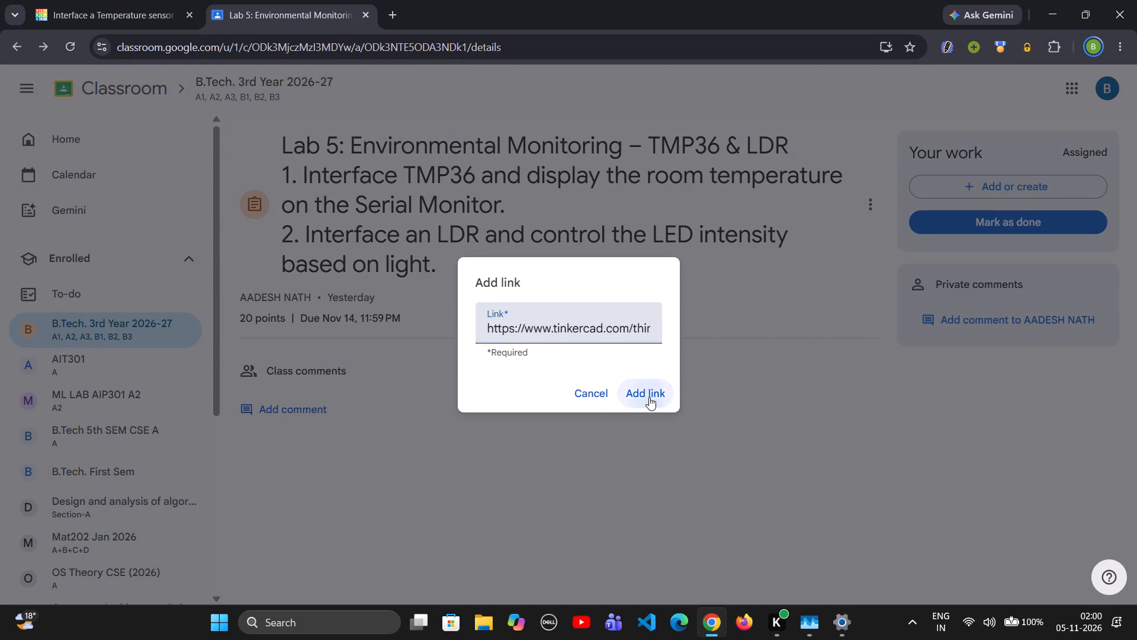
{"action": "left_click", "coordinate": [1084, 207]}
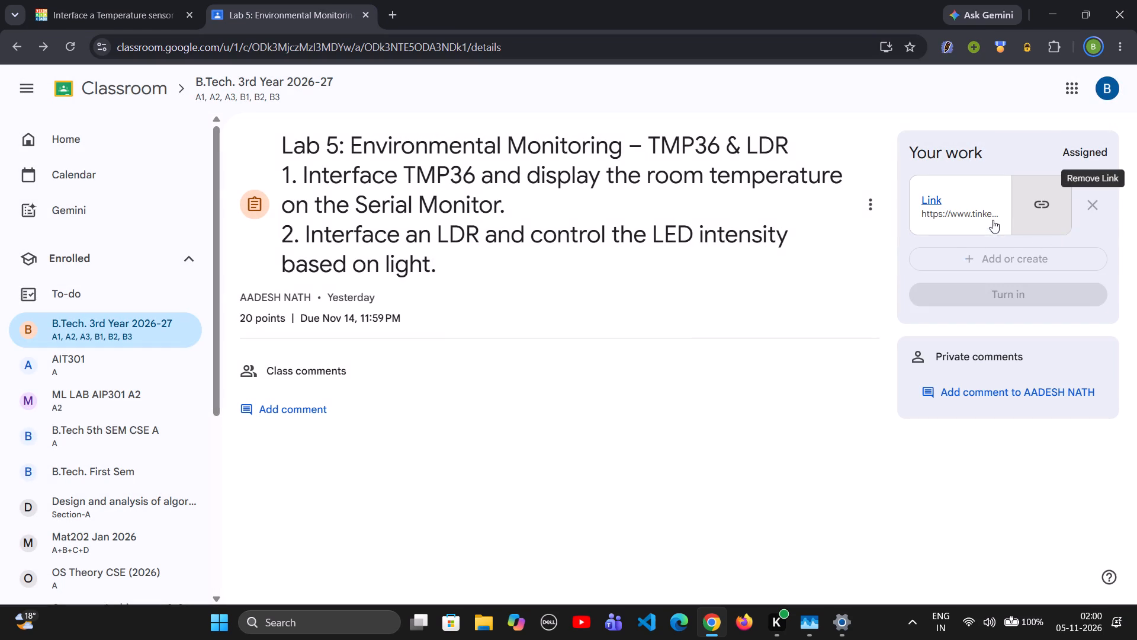
Attach the copied share link of the lab 5(1) TMP36 temperature sensor circuit to the Lab 5 assignment.
{"action": "left_click", "coordinate": [977, 189]}
{"action": "left_click", "coordinate": [965, 251]}
{"action": "key", "text": "ctrl+v"}
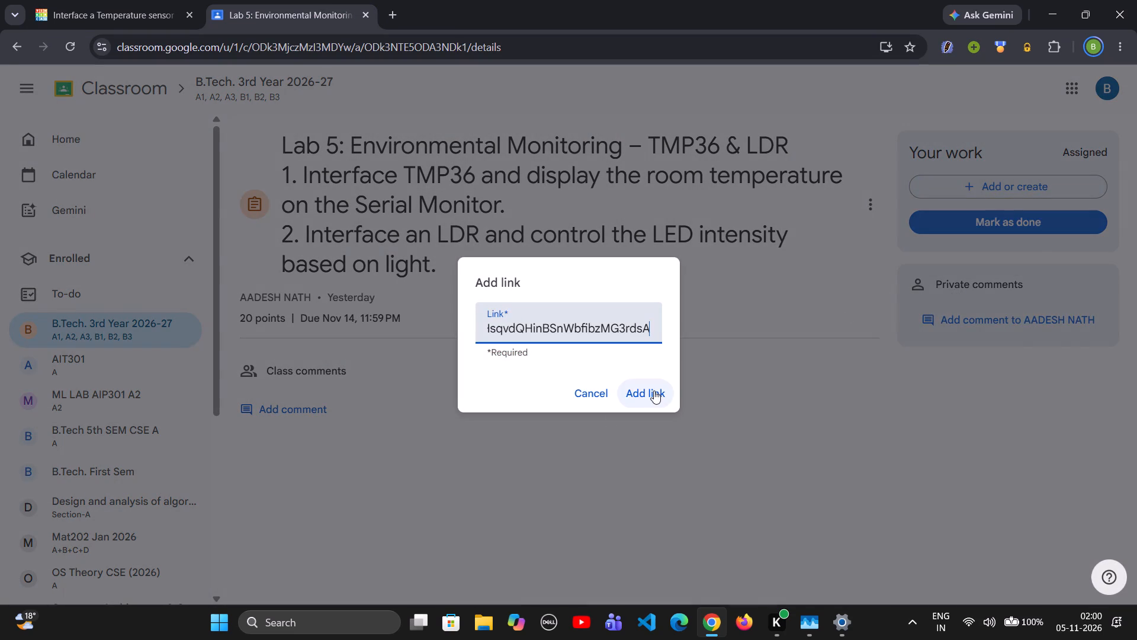
{"action": "left_click", "coordinate": [654, 391]}
Switch to Tinkercad, set the lab 5(2) LDR LED intensity control circuit's privacy to Share link and save the changes.
{"action": "left_click", "coordinate": [103, 0]}
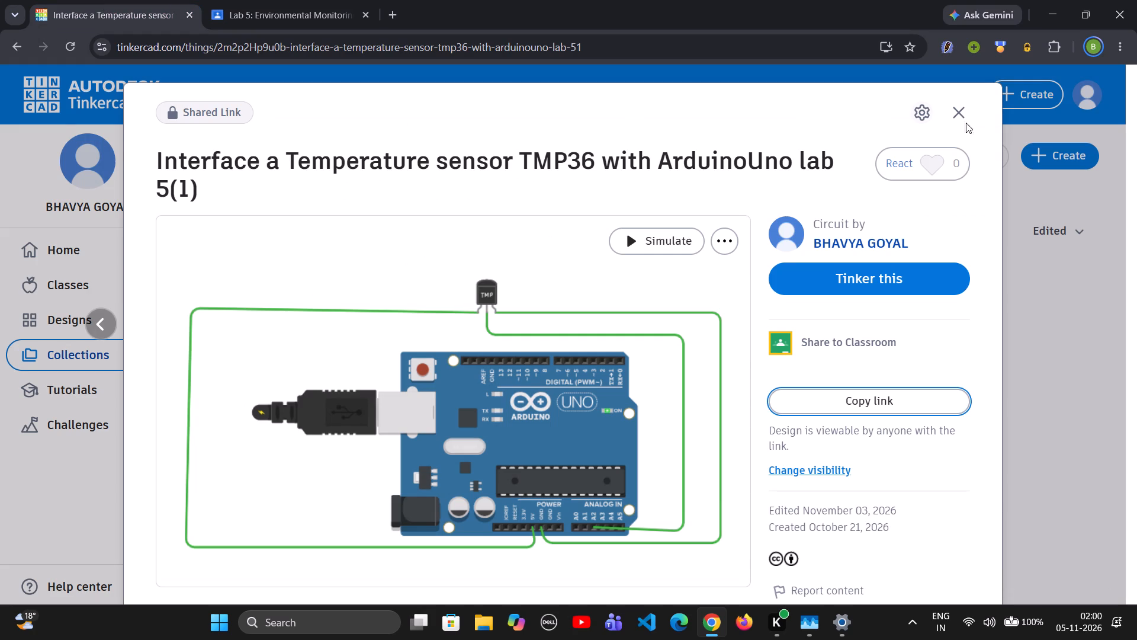
{"action": "left_click", "coordinate": [961, 113]}
{"action": "left_click", "coordinate": [300, 379]}
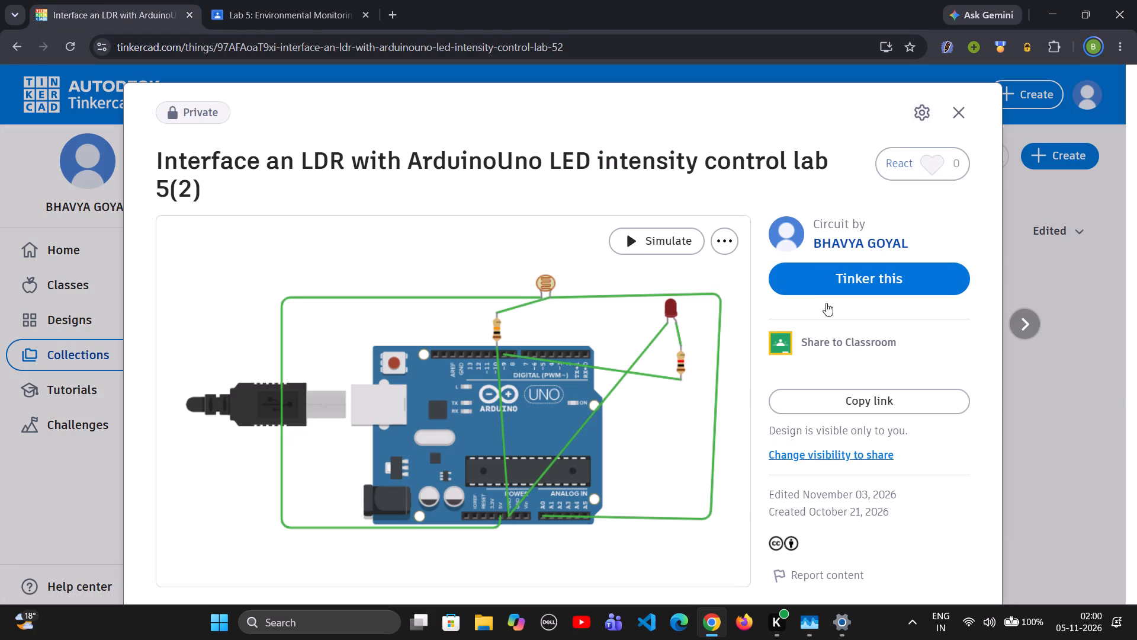
{"action": "left_click", "coordinate": [864, 459]}
{"action": "scroll", "coordinate": [542, 385], "scroll_direction": "down", "scroll_amount": 3}
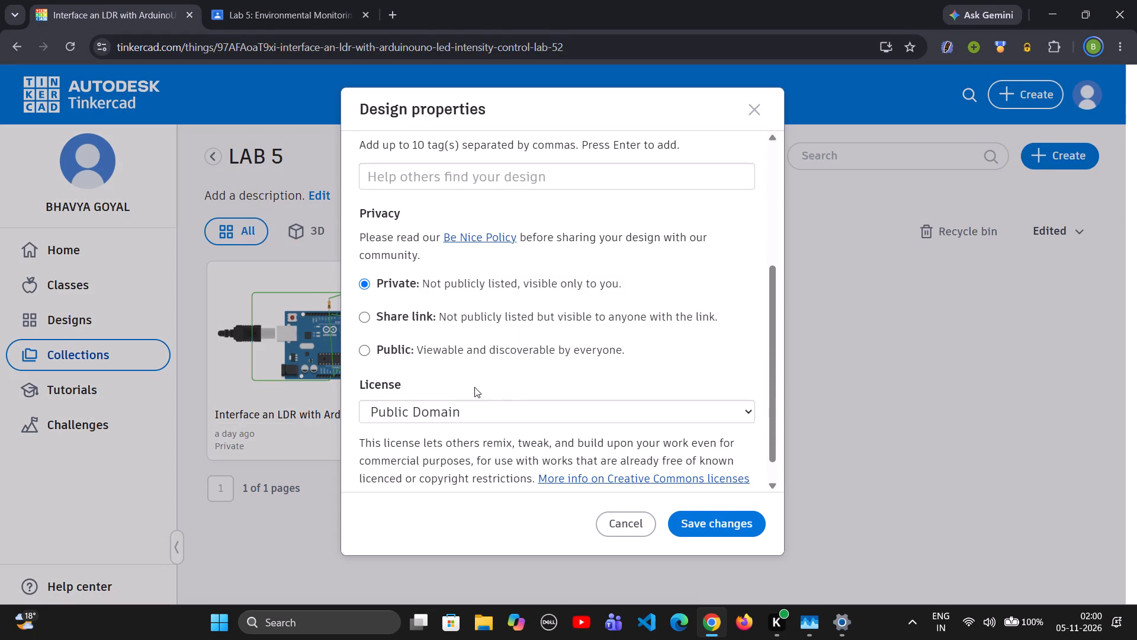
{"action": "left_click", "coordinate": [435, 329]}
{"action": "left_click", "coordinate": [432, 315]}
{"action": "left_click", "coordinate": [705, 521]}
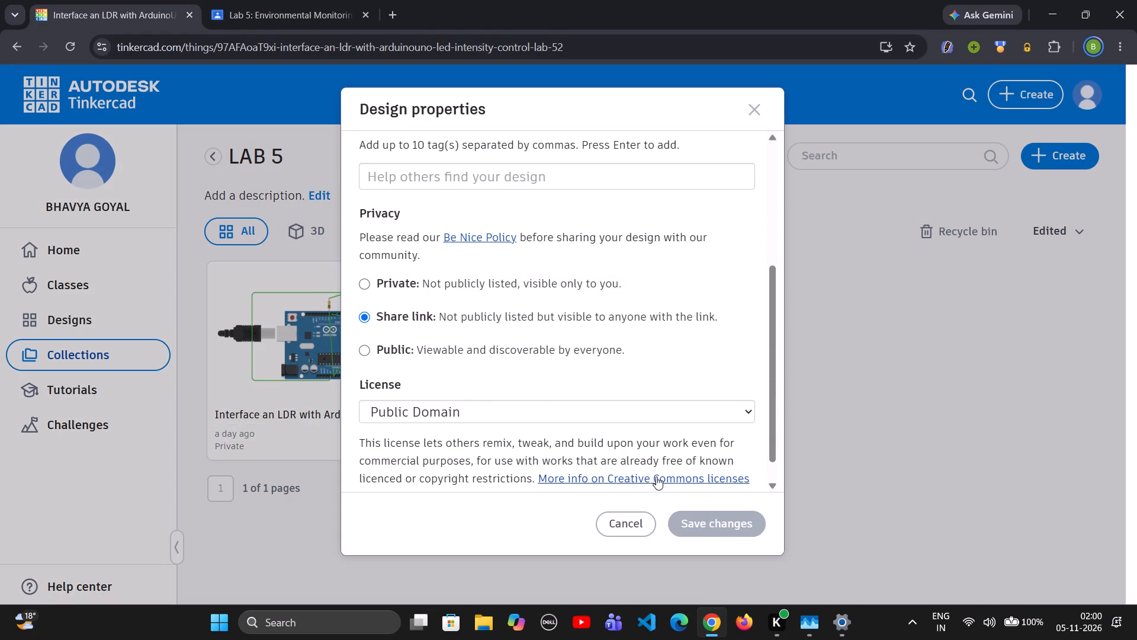
{"action": "left_click", "coordinate": [702, 530]}
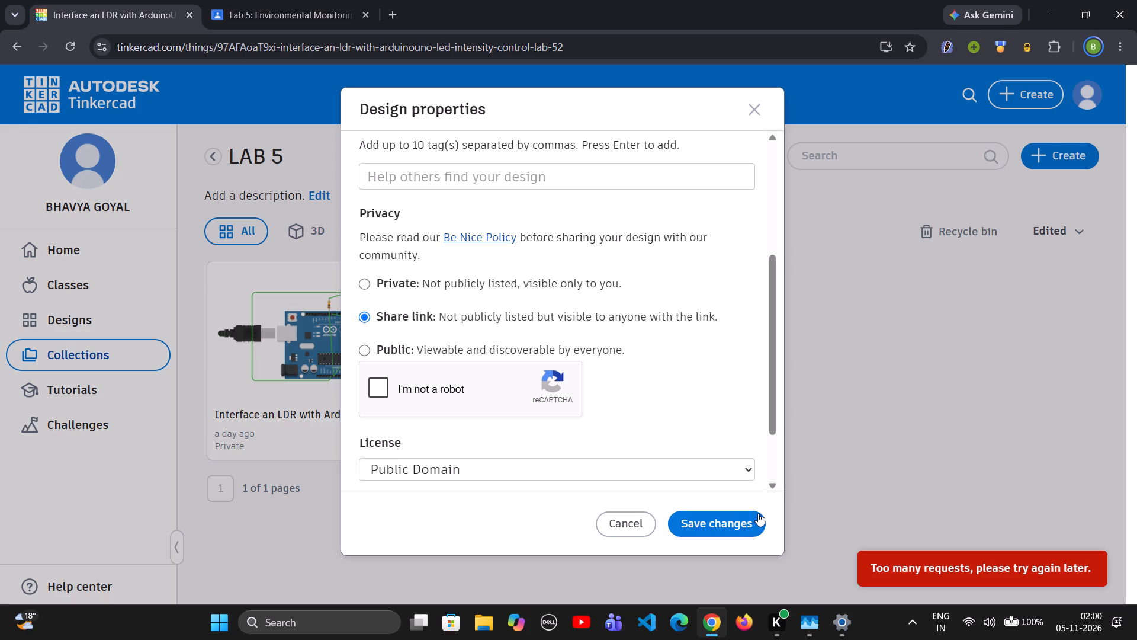
{"action": "left_click", "coordinate": [750, 532]}
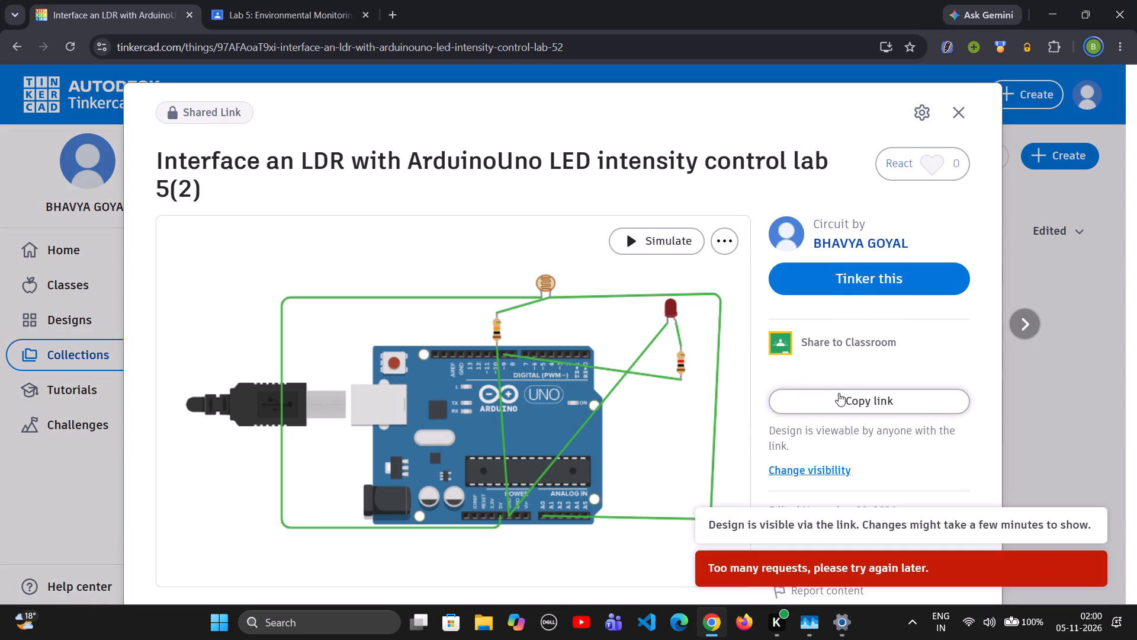
Copy the share link of the lab 5(2) LDR circuit and return to the Lab 5 assignment in Classroom.
{"action": "left_click", "coordinate": [839, 393]}
{"action": "scroll", "coordinate": [617, 264], "scroll_direction": "down", "scroll_amount": 2}
{"action": "left_click", "coordinate": [271, 0]}
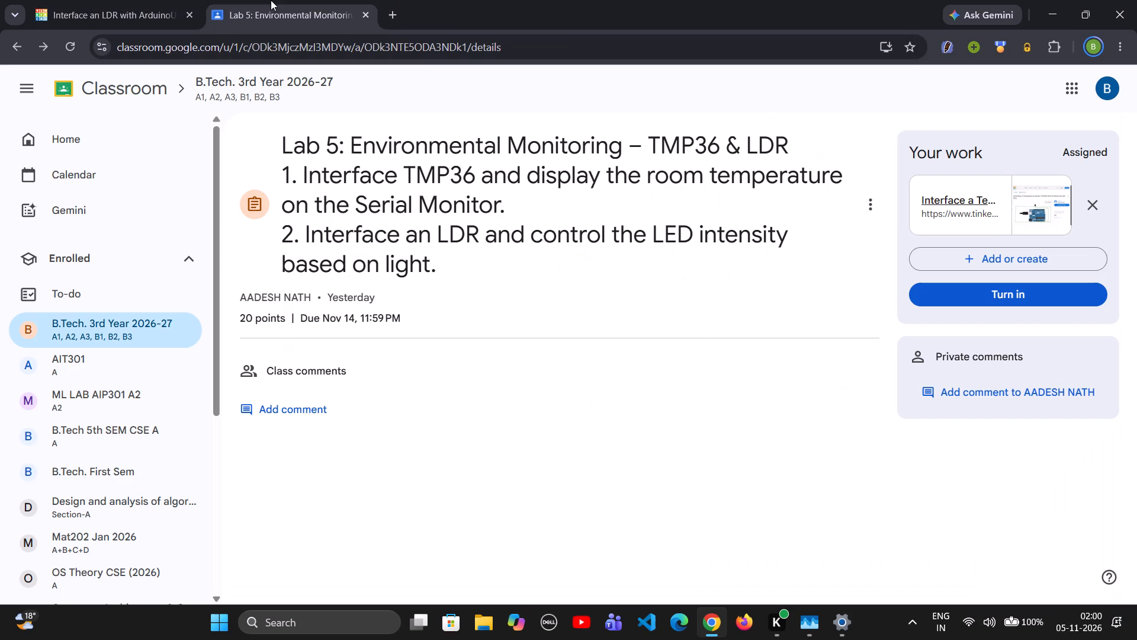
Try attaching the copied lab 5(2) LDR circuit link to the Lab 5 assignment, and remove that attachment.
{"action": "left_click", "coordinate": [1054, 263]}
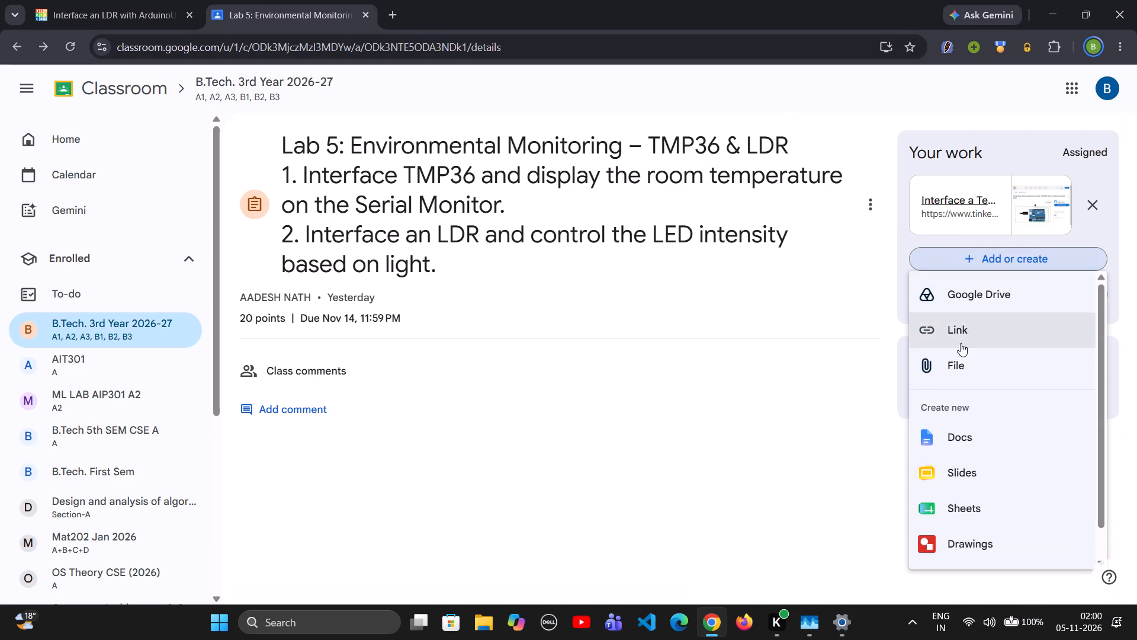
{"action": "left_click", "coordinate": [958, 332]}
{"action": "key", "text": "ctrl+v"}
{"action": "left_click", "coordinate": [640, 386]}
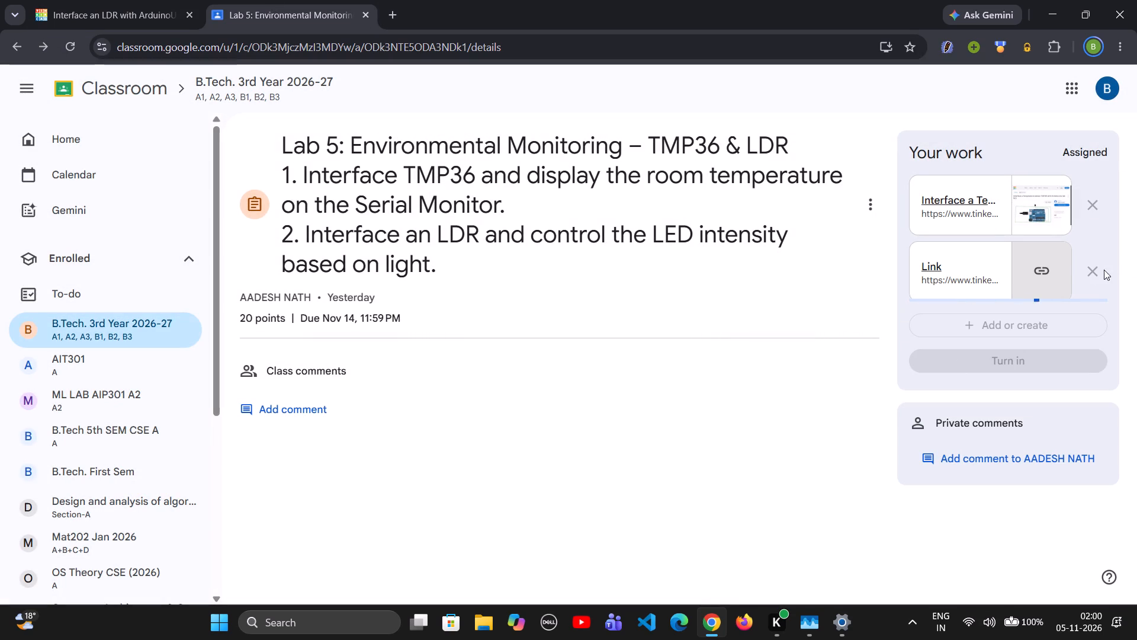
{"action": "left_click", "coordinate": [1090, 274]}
Attach the copied lab 5(2) LDR circuit link to the Lab 5 assignment and turn in the work.
{"action": "left_click", "coordinate": [1000, 268]}
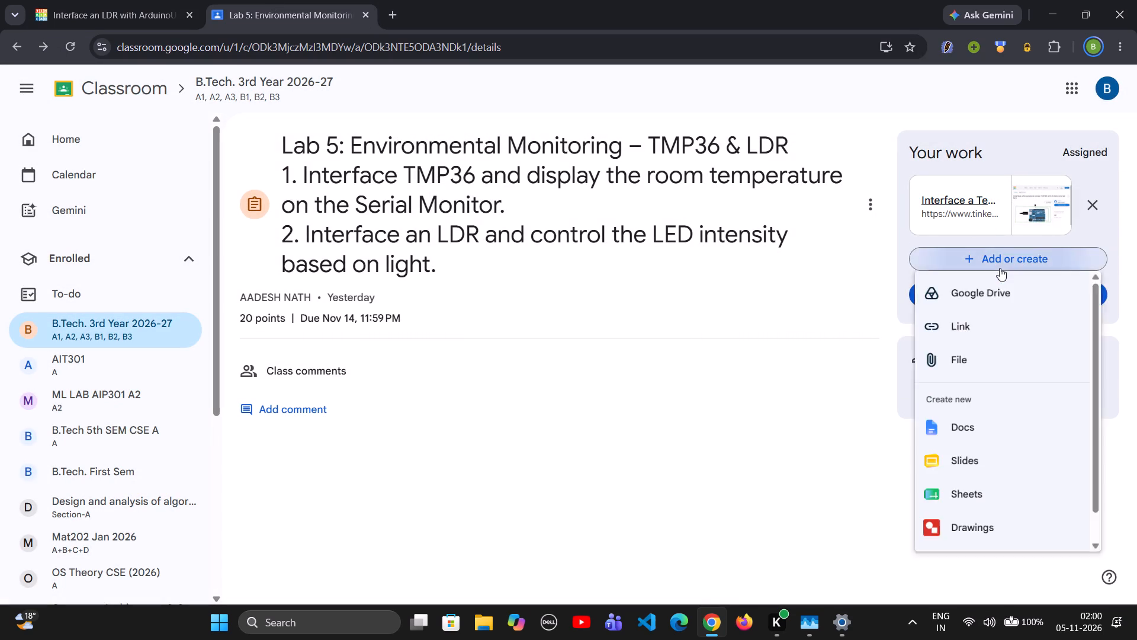
{"action": "left_click", "coordinate": [997, 323]}
{"action": "key", "text": "ctrl+v"}
{"action": "left_click", "coordinate": [657, 388]}
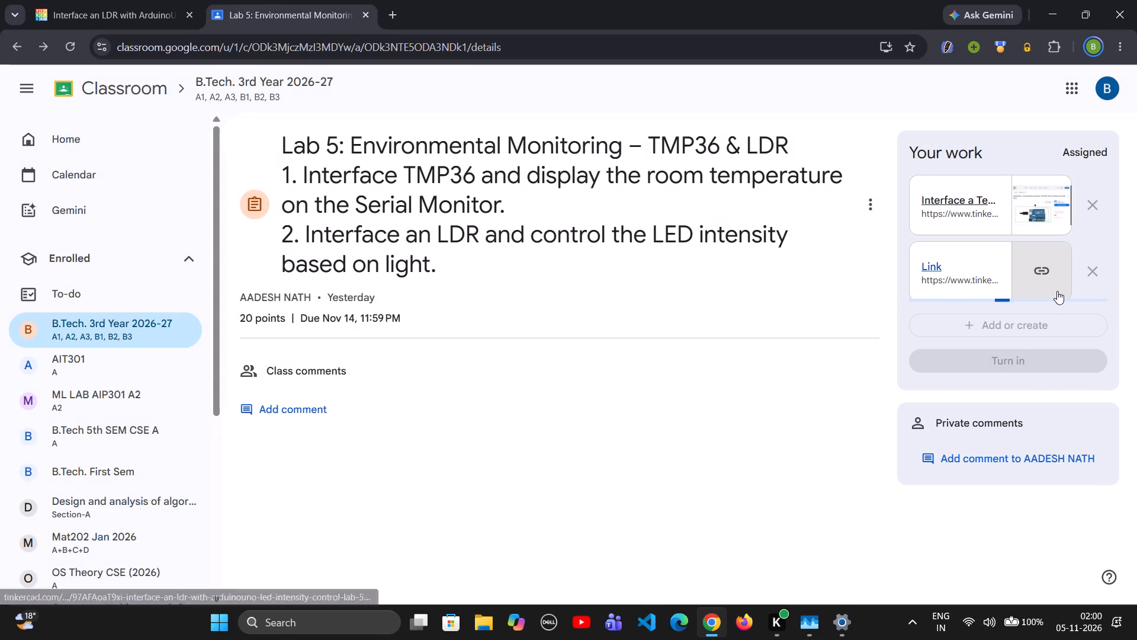
{"action": "left_click", "coordinate": [997, 351]}
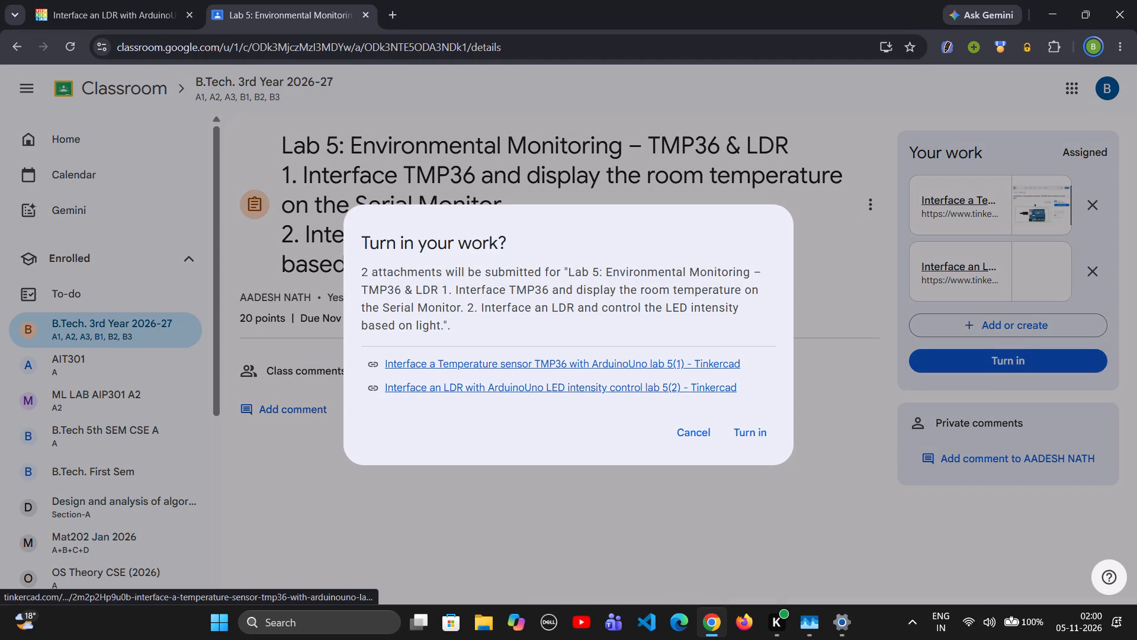
{"action": "left_click", "coordinate": [747, 434]}
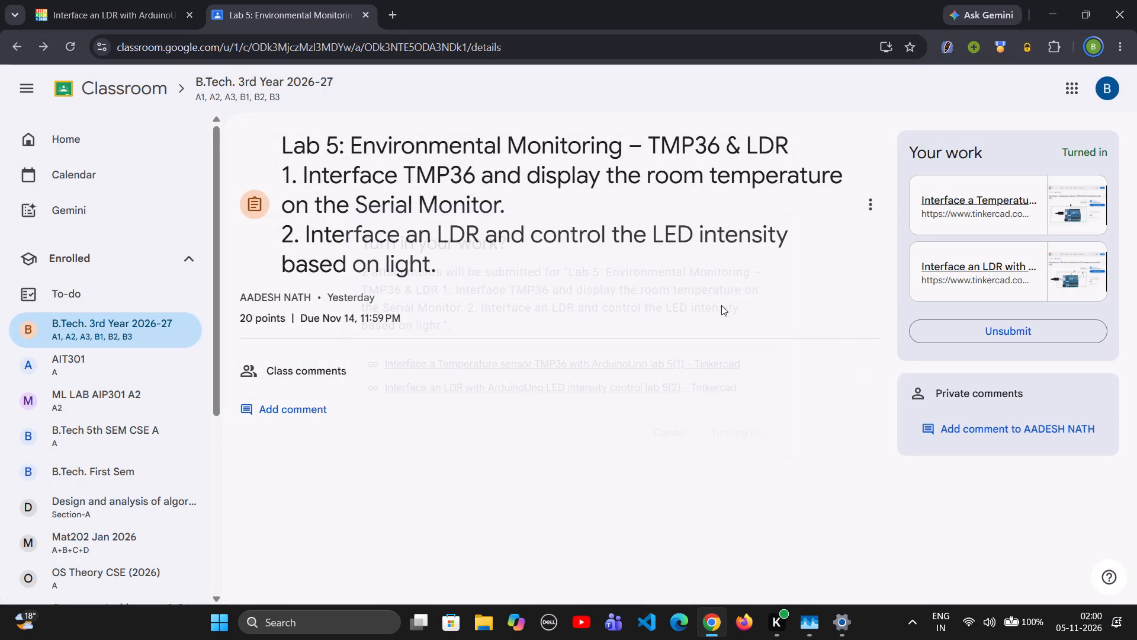
Open the Lab 6: Soil Moisture & Automated Irrigation assignment from the B.Tech. 3rd Year 2026-27 class stream.
{"action": "left_click", "coordinate": [111, 319]}
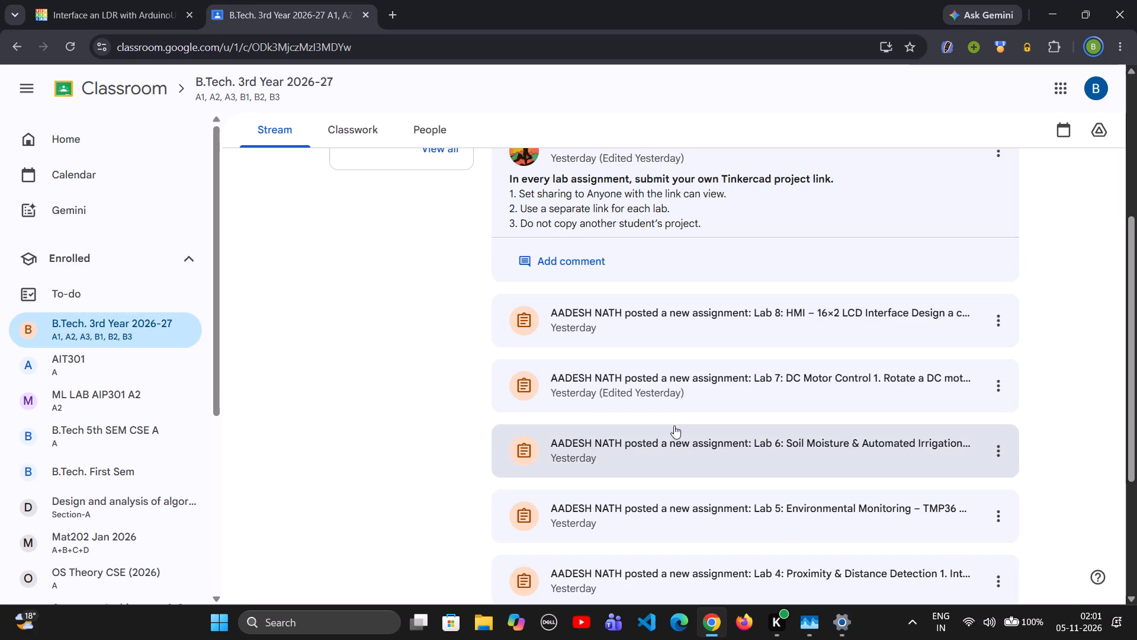
{"action": "left_click", "coordinate": [677, 437]}
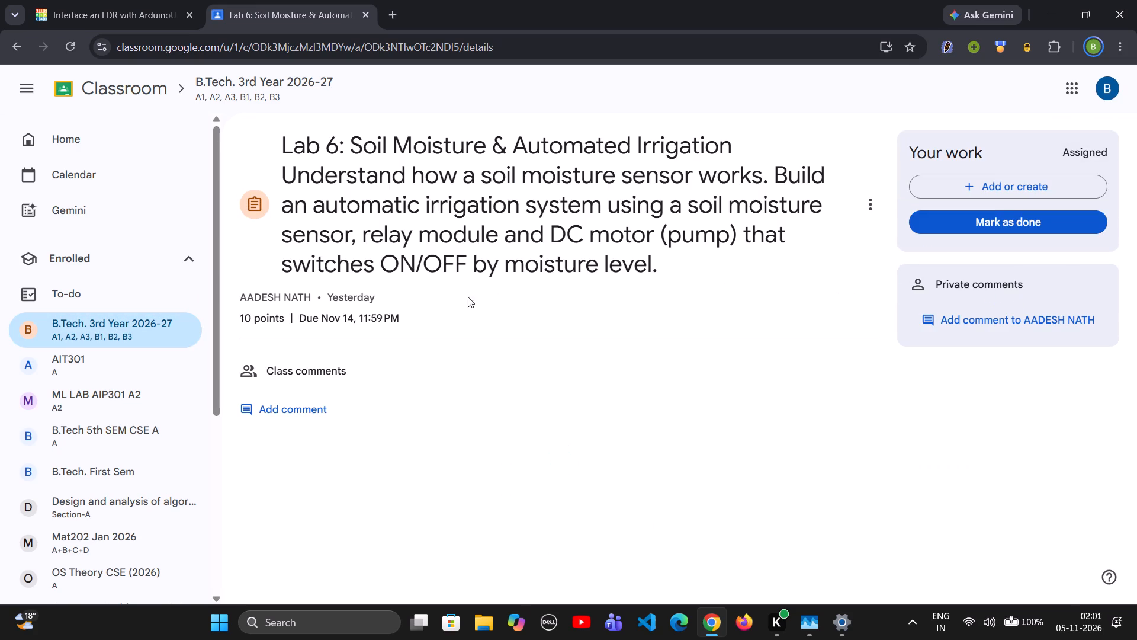
Switch to Tinkercad, leave the LAB 5 collection and open the LAB 6 collection.
{"action": "left_click", "coordinate": [59, 0]}
{"action": "scroll", "coordinate": [1029, 140], "scroll_direction": "up", "scroll_amount": 2}
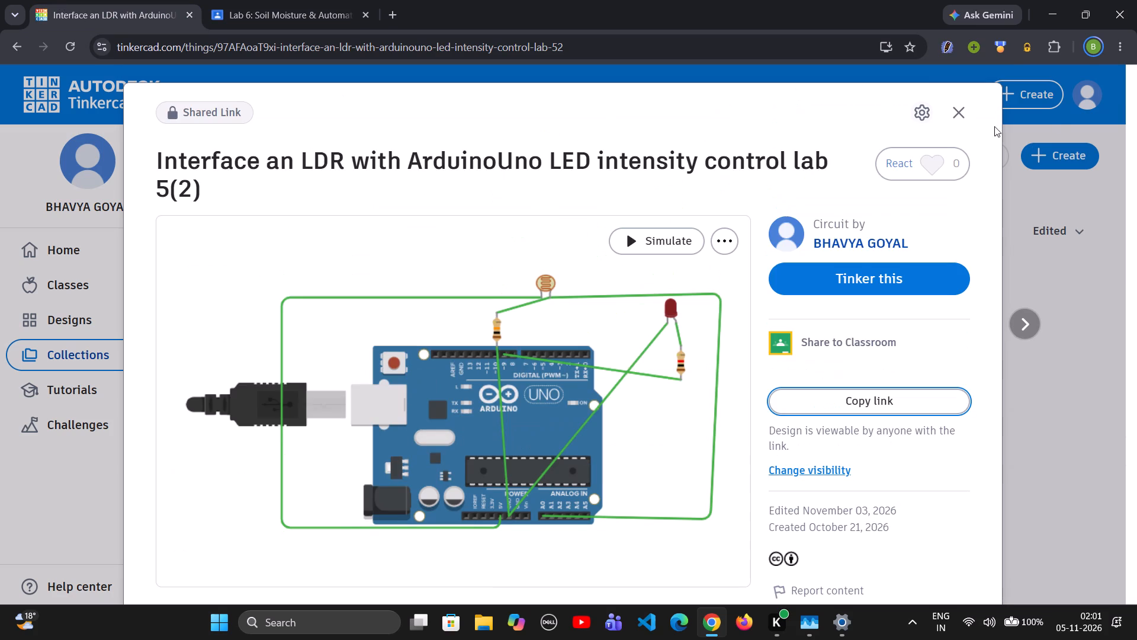
{"action": "left_click", "coordinate": [961, 101]}
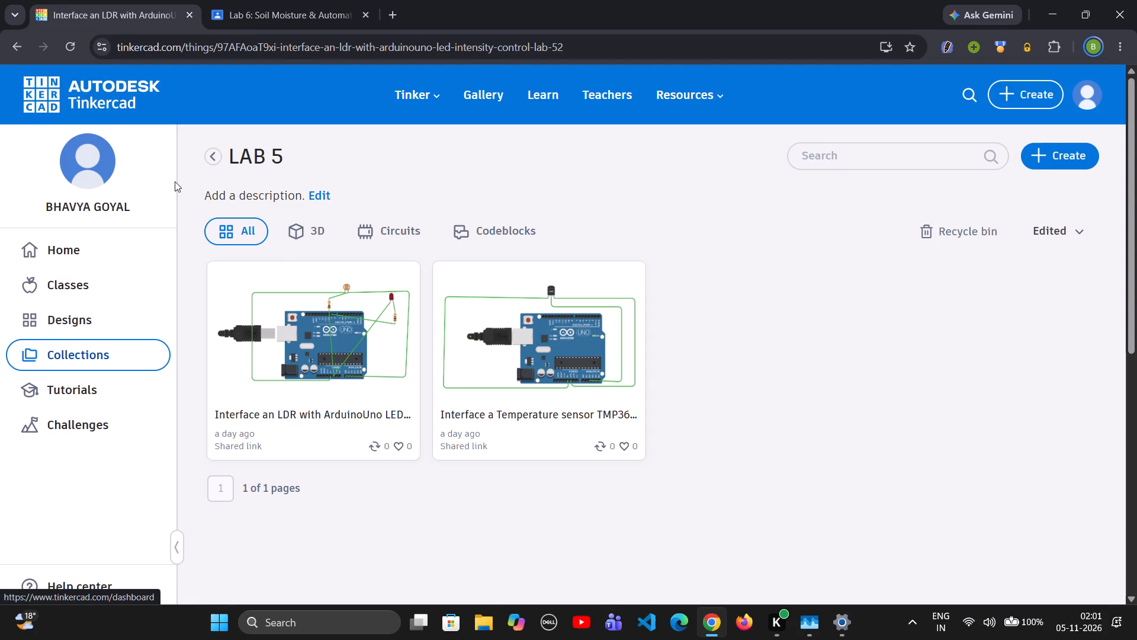
{"action": "left_click", "coordinate": [206, 153]}
{"action": "scroll", "coordinate": [715, 466], "scroll_direction": "down", "scroll_amount": 2}
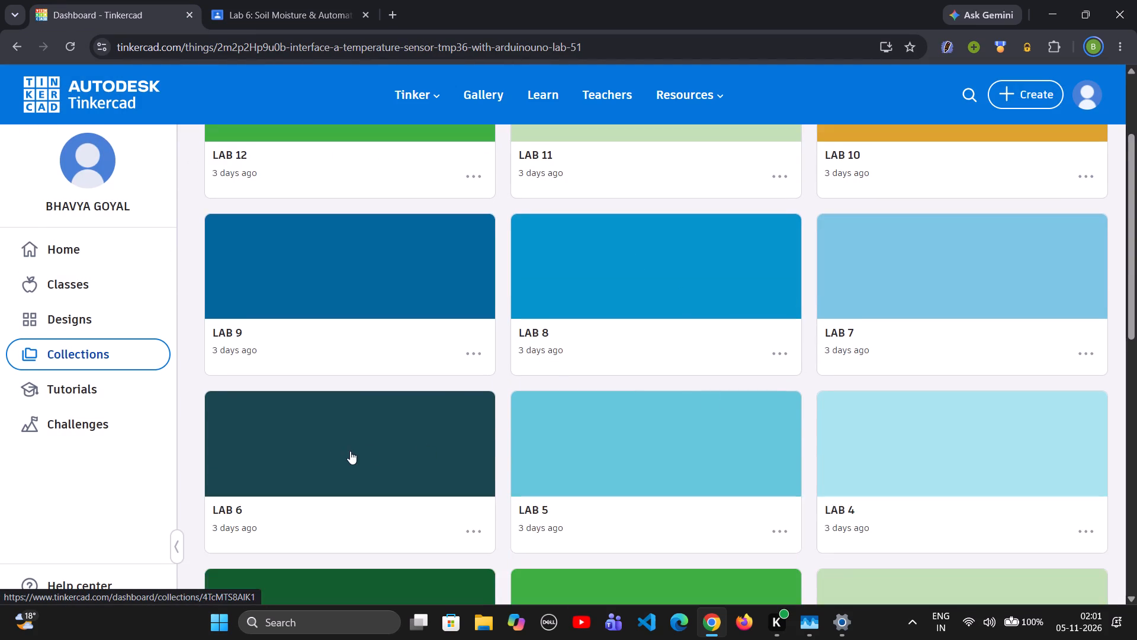
{"action": "left_click", "coordinate": [350, 451]}
Set the privacy of the LAB 6 automatic irrigation system circuit to Share link and save the changes.
{"action": "left_click", "coordinate": [329, 348]}
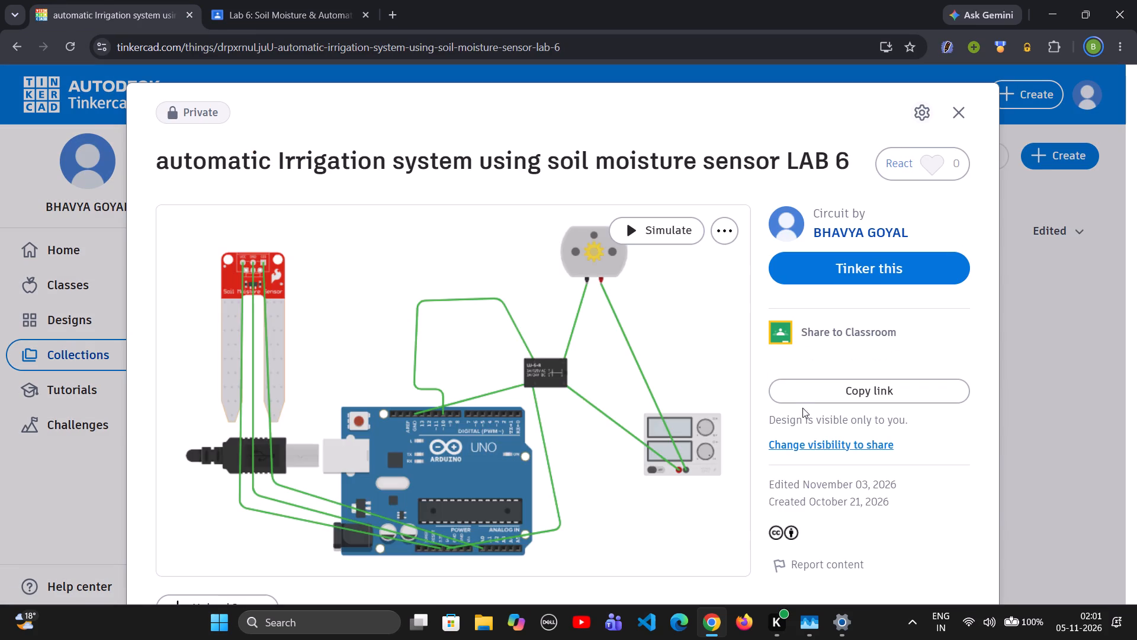
{"action": "left_click", "coordinate": [813, 444]}
{"action": "scroll", "coordinate": [513, 385], "scroll_direction": "down", "scroll_amount": 4}
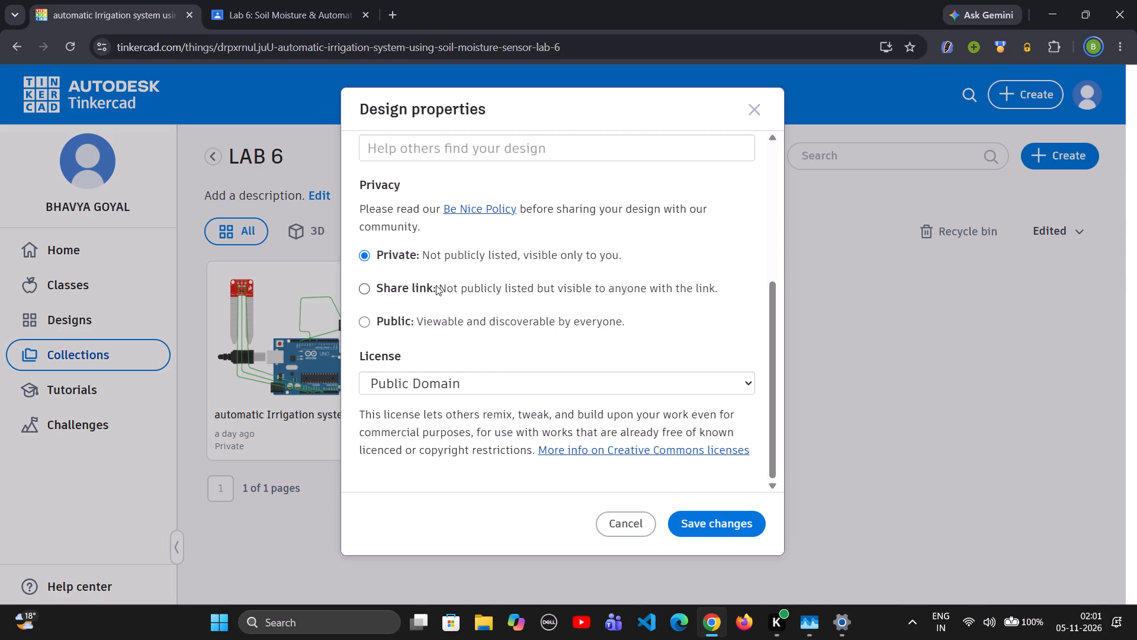
{"action": "left_click", "coordinate": [436, 285]}
{"action": "left_click_drag", "start_coordinate": [739, 513], "coordinate": [737, 521]}
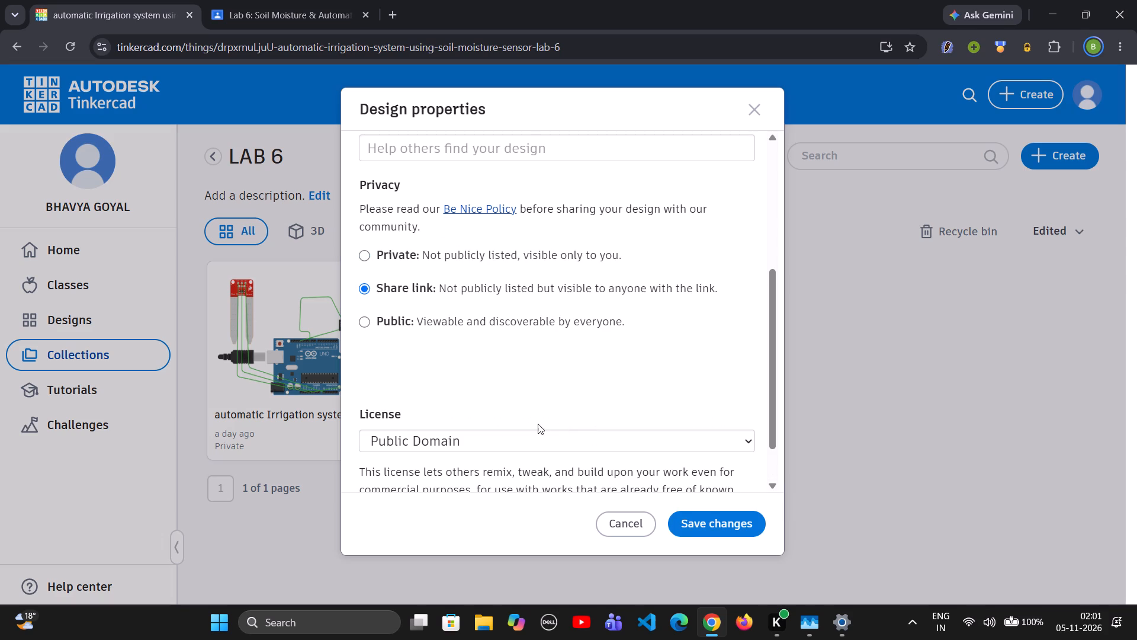
{"action": "left_click", "coordinate": [674, 524]}
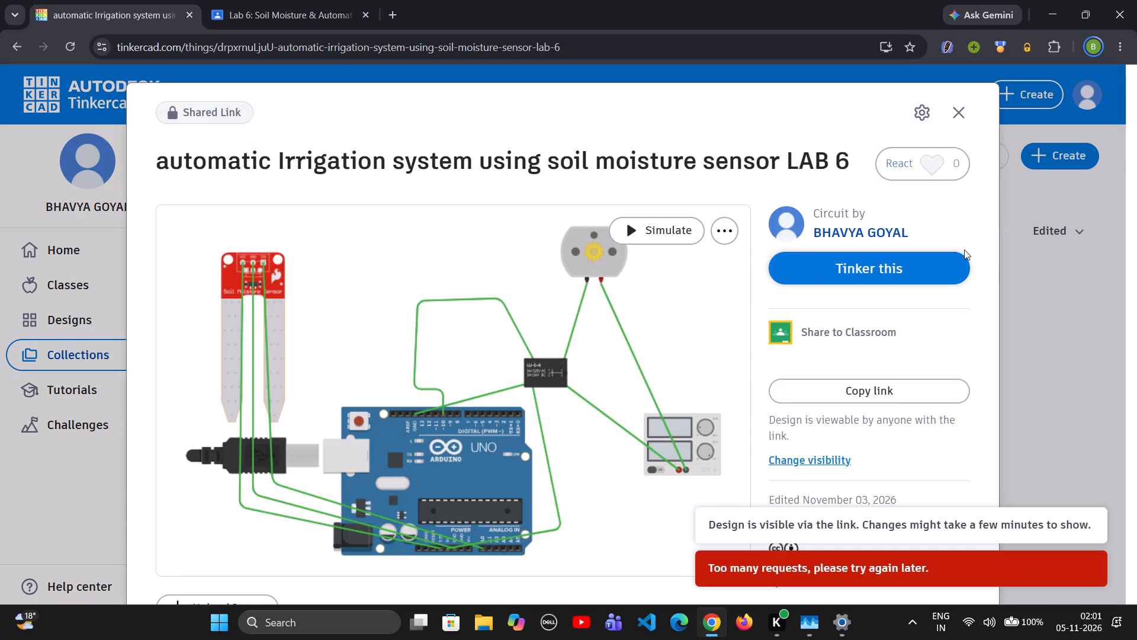
Copy the share link of the LAB 6 irrigation circuit and return to the Lab 6 assignment in Classroom.
{"action": "left_click", "coordinate": [888, 385]}
{"action": "left_click", "coordinate": [280, 0]}
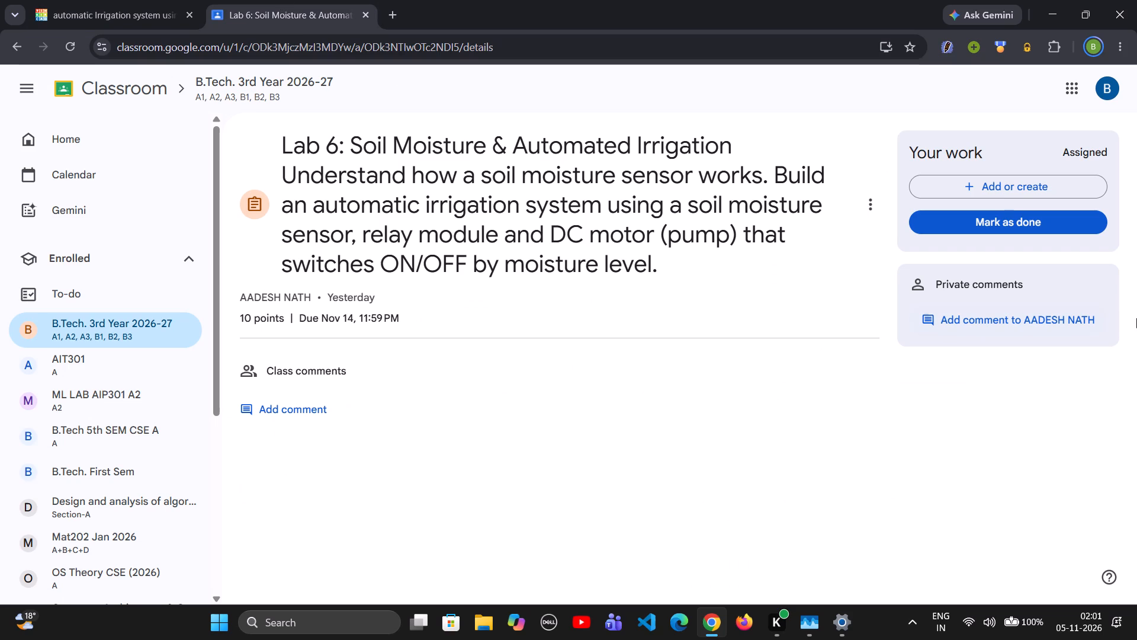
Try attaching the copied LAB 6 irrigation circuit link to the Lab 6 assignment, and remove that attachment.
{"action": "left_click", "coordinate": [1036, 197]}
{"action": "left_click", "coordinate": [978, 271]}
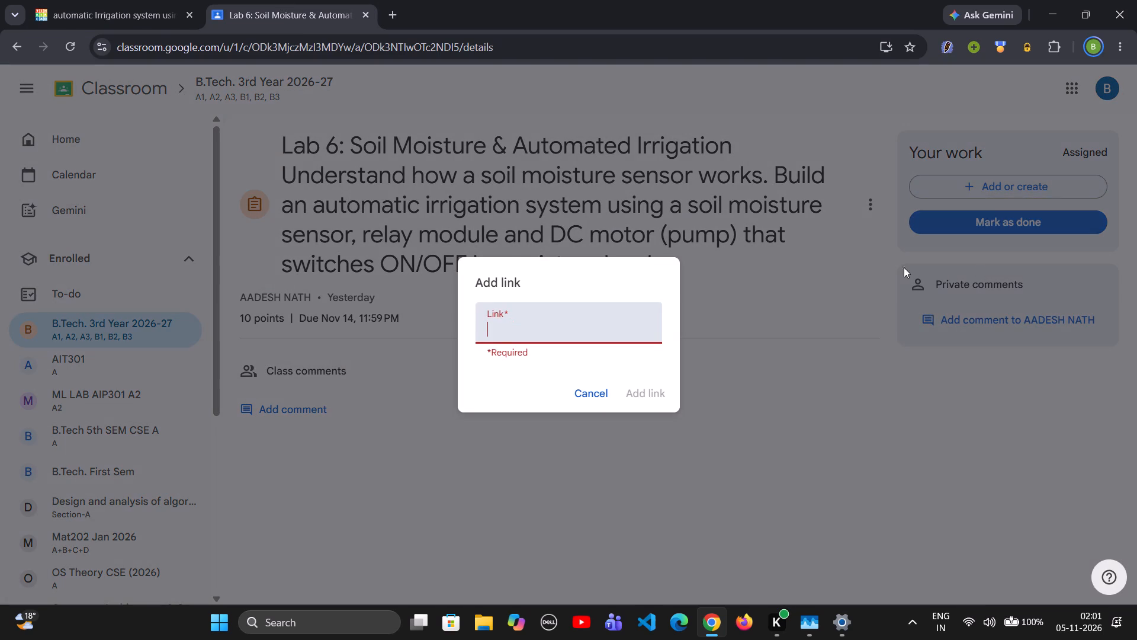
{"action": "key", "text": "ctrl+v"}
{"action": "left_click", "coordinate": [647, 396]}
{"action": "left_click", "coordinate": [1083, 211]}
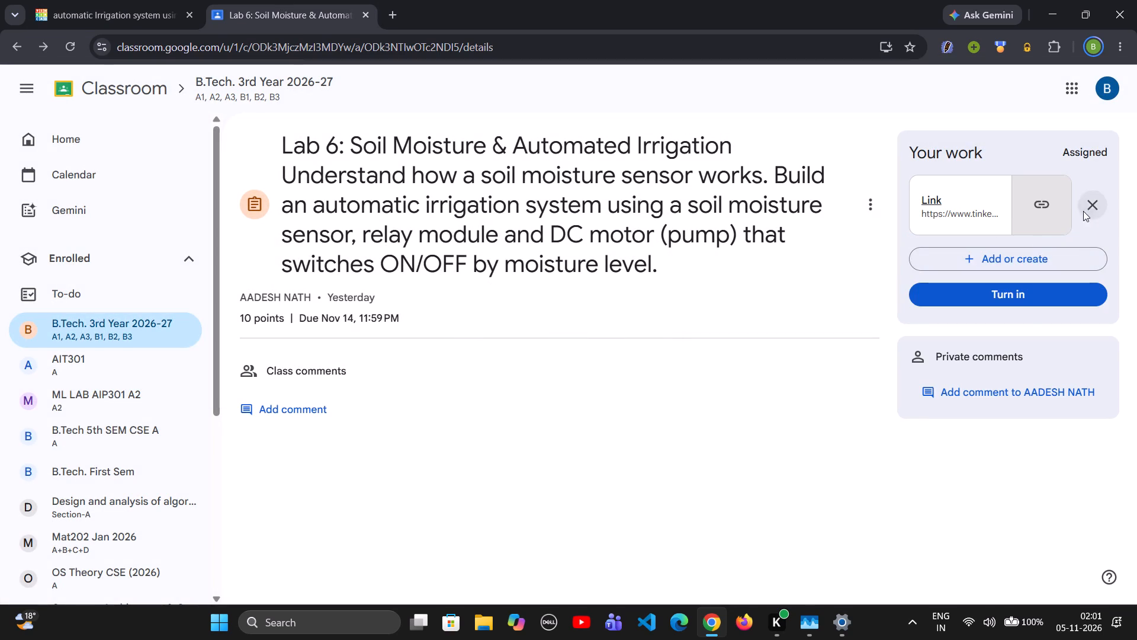
Attach the copied LAB 6 irrigation circuit link to the Lab 6 assignment and turn in the work.
{"action": "left_click", "coordinate": [1012, 194]}
{"action": "left_click", "coordinate": [1002, 251]}
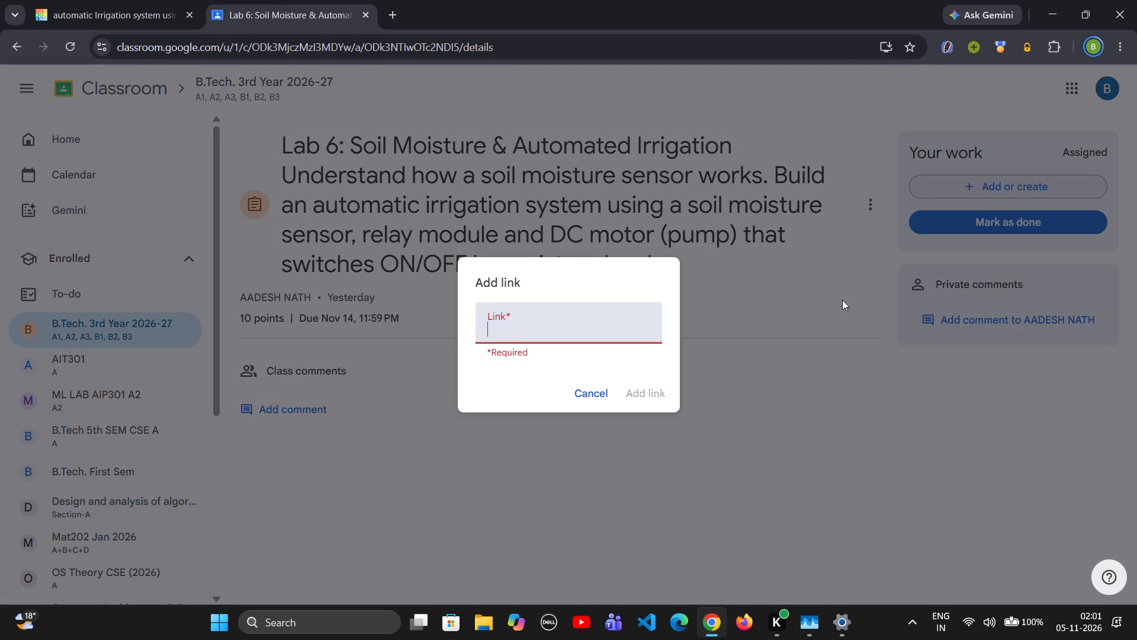
{"action": "key", "text": "ctrl+v"}
{"action": "left_click", "coordinate": [630, 393]}
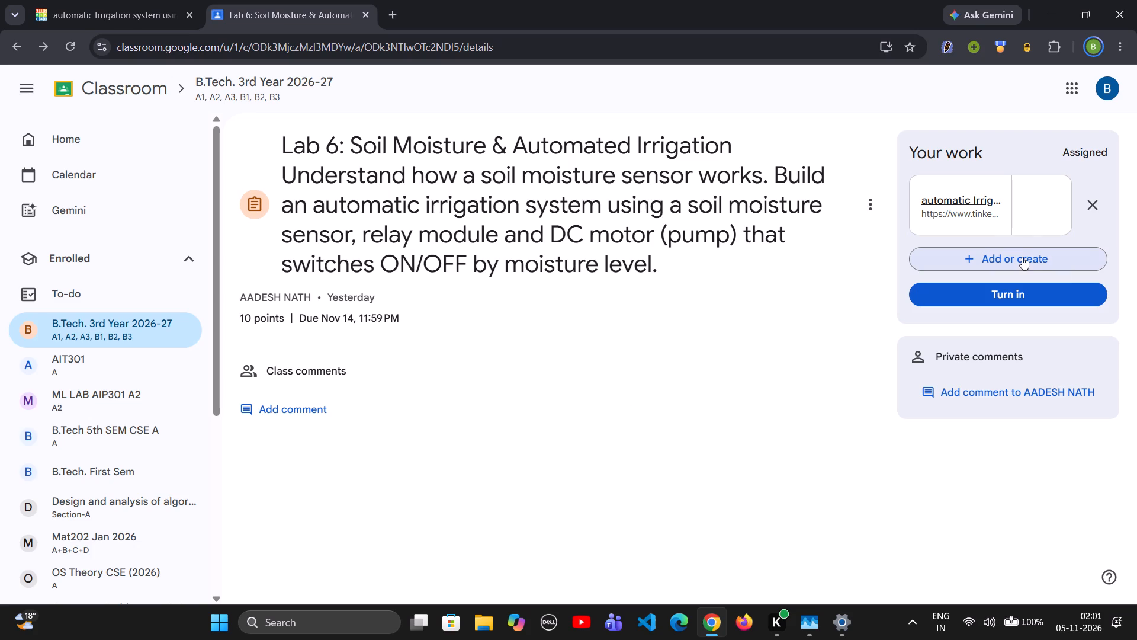
{"action": "left_click", "coordinate": [985, 283]}
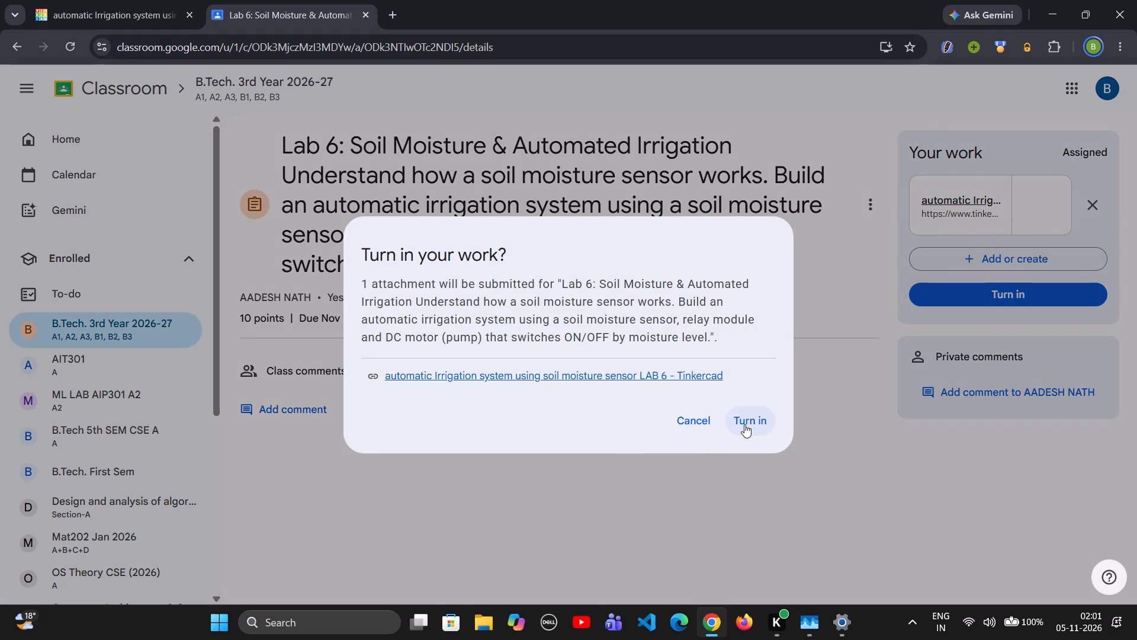
{"action": "left_click", "coordinate": [744, 424]}
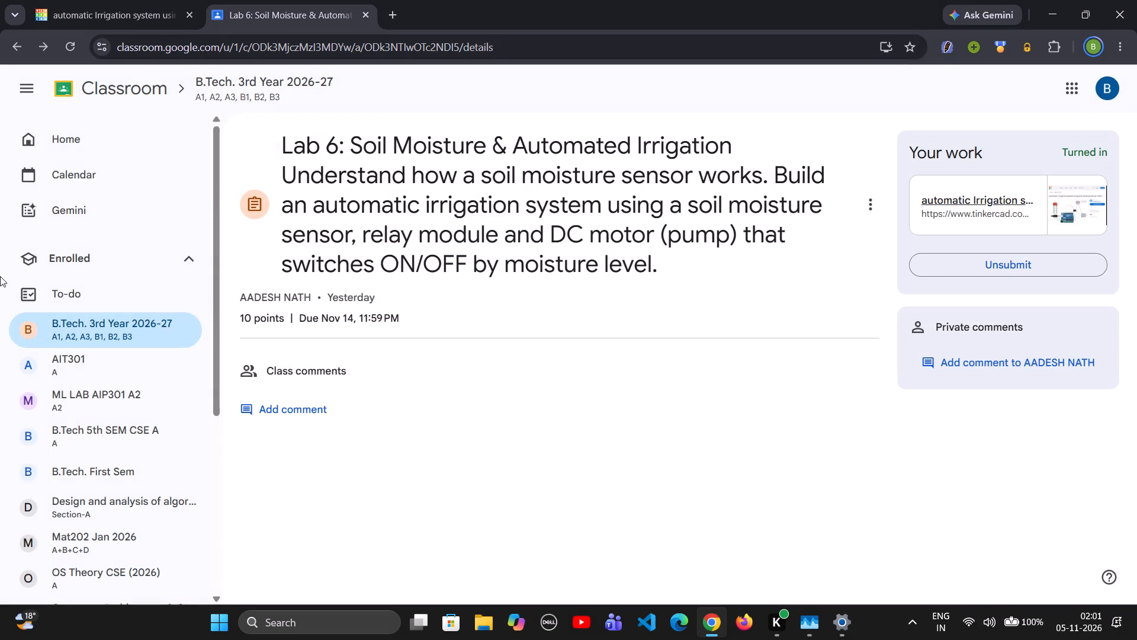
Open the Lab 7: DC Motor Control assignment from the B.Tech. 3rd Year 2026-27 class stream.
{"action": "left_click", "coordinate": [52, 344]}
{"action": "scroll", "coordinate": [786, 404], "scroll_direction": "down", "scroll_amount": 1}
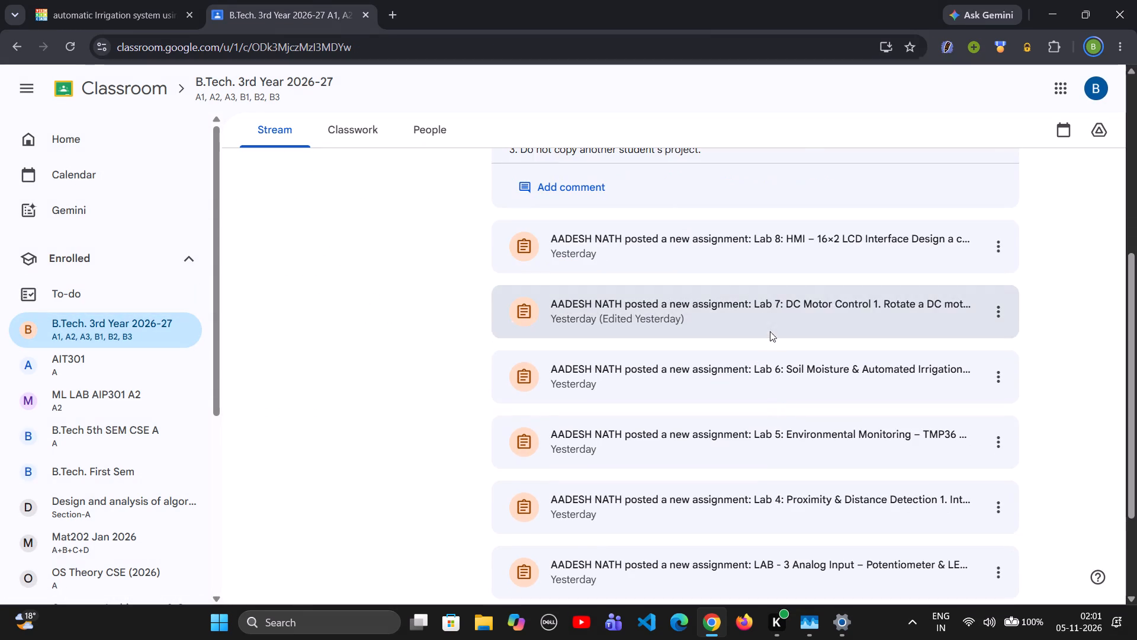
{"action": "left_click", "coordinate": [773, 302]}
Switch to Tinkercad, close the LAB 6 irrigation circuit, and open the LAB 7 collection.
{"action": "left_click", "coordinate": [51, 0]}
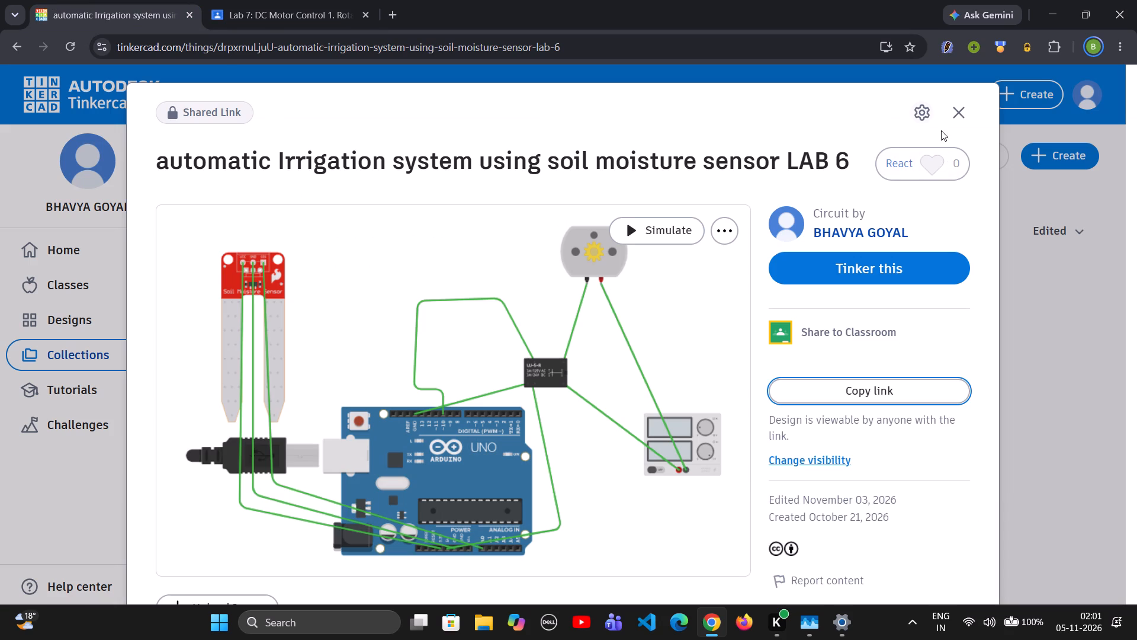
{"action": "left_click", "coordinate": [957, 119]}
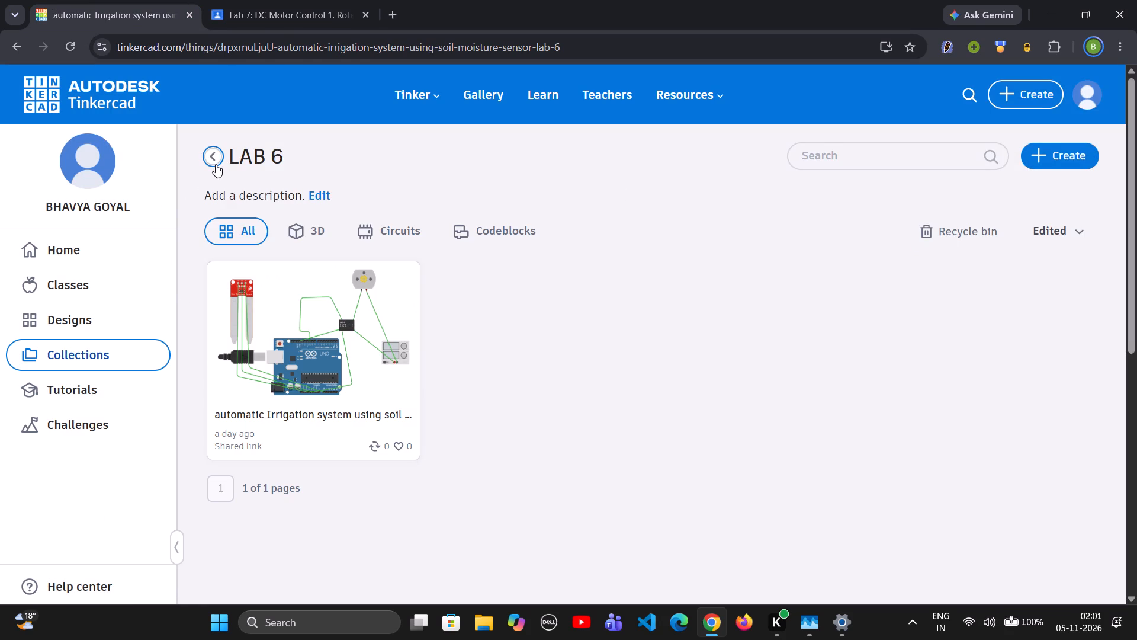
{"action": "left_click", "coordinate": [216, 164]}
{"action": "left_click", "coordinate": [892, 469]}
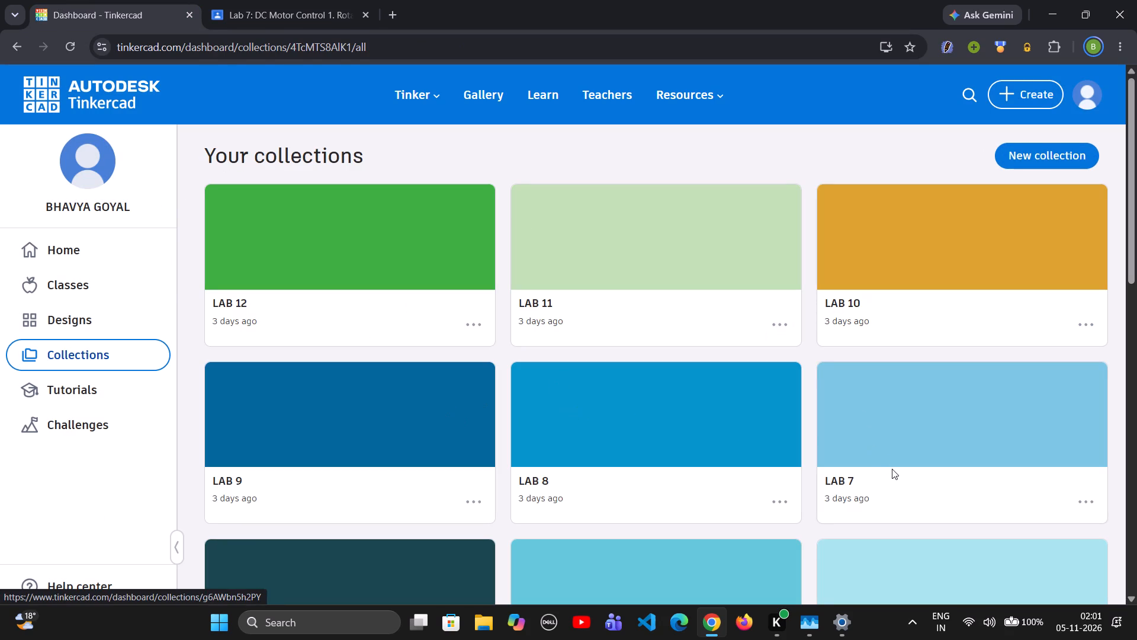
{"action": "left_click", "coordinate": [881, 449]}
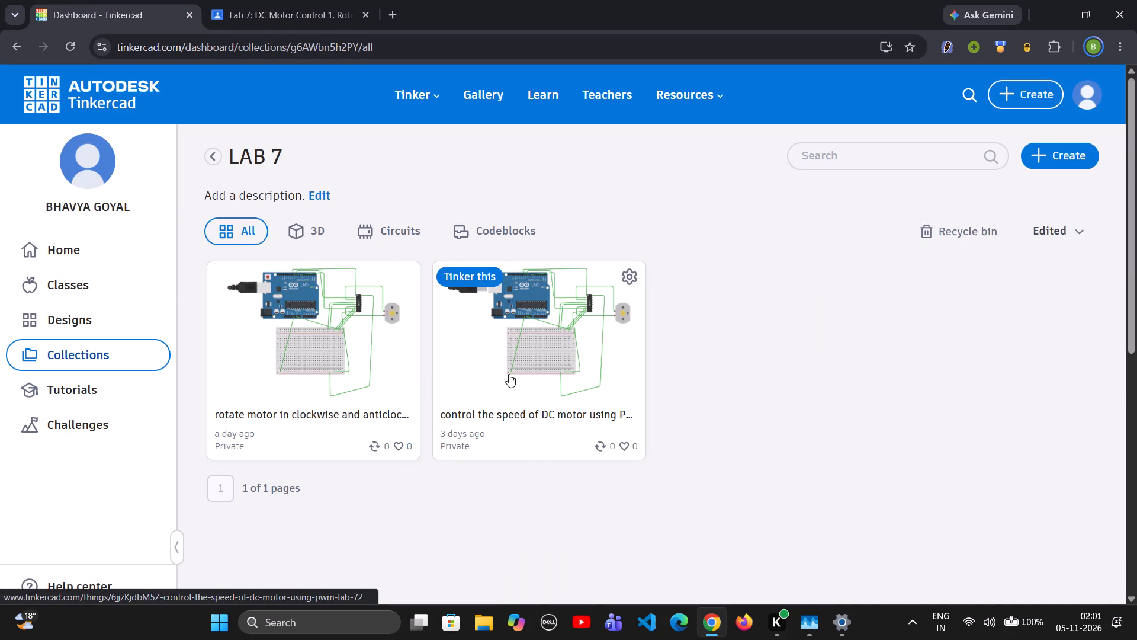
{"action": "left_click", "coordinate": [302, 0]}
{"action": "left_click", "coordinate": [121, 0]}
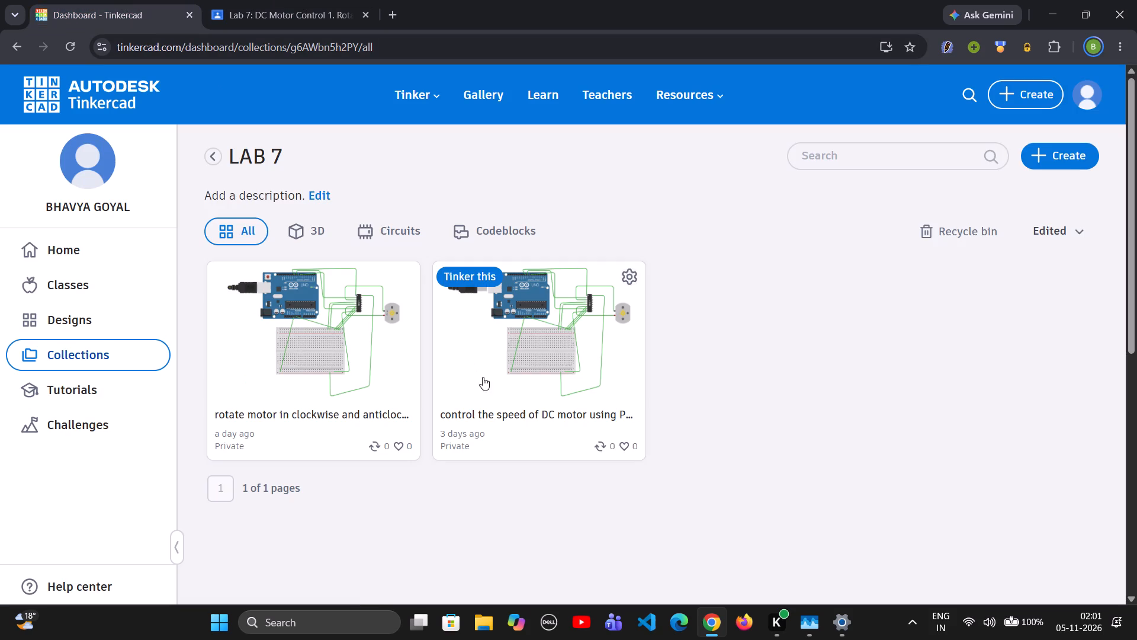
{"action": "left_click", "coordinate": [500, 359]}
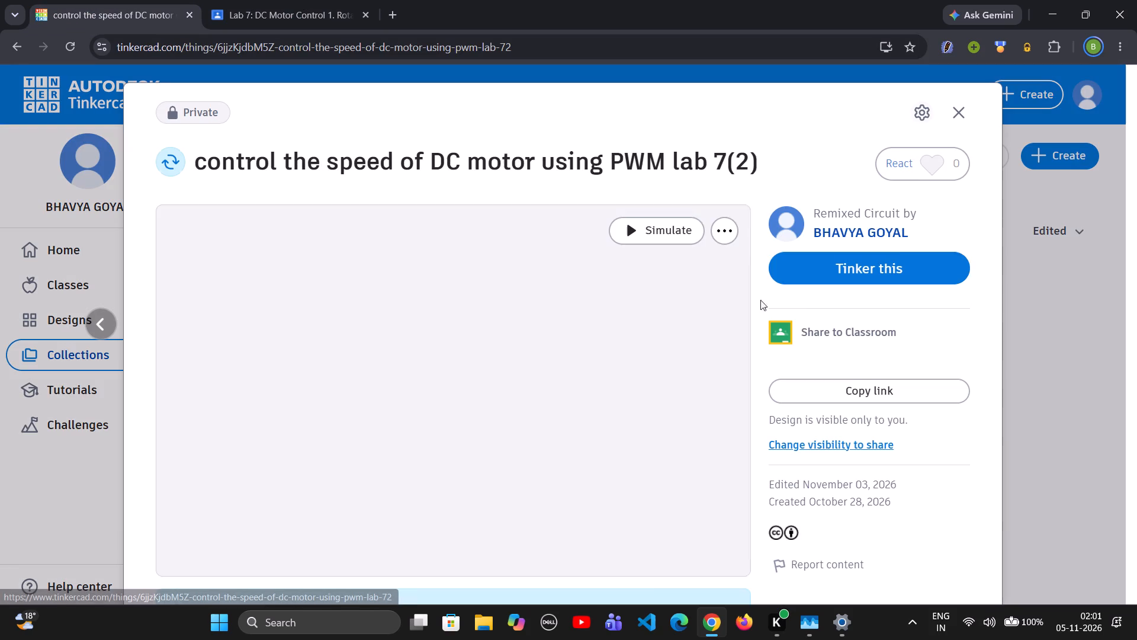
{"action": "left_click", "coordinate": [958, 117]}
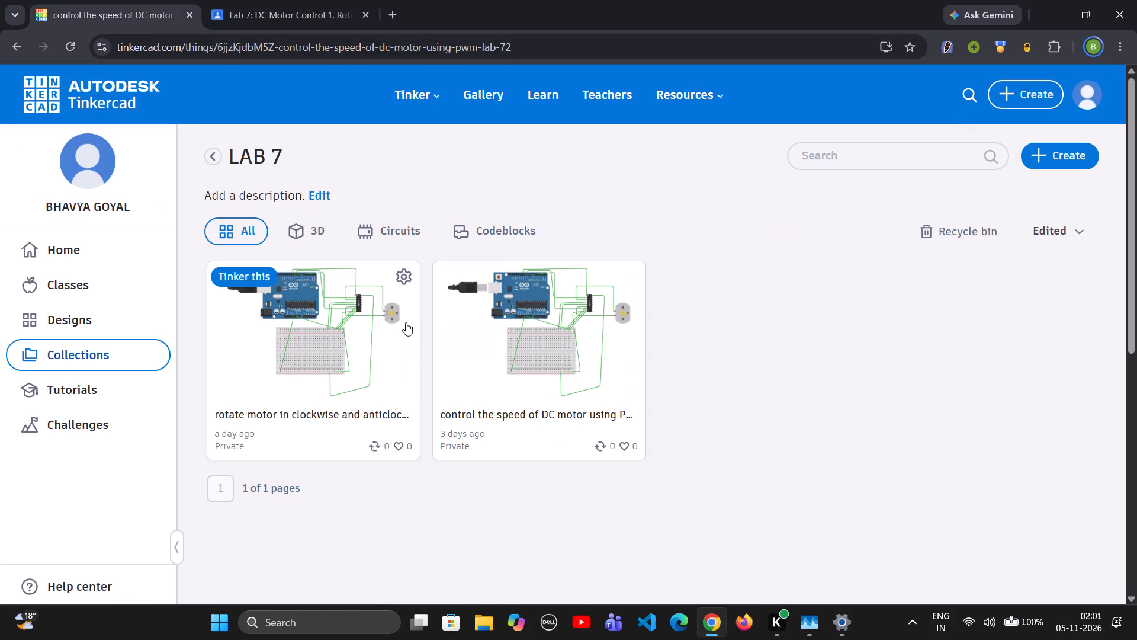
Set the privacy of the lab 7(1) clockwise and anticlockwise motor circuit to Share link and save the change.
{"action": "left_click", "coordinate": [406, 322]}
{"action": "left_click", "coordinate": [848, 455]}
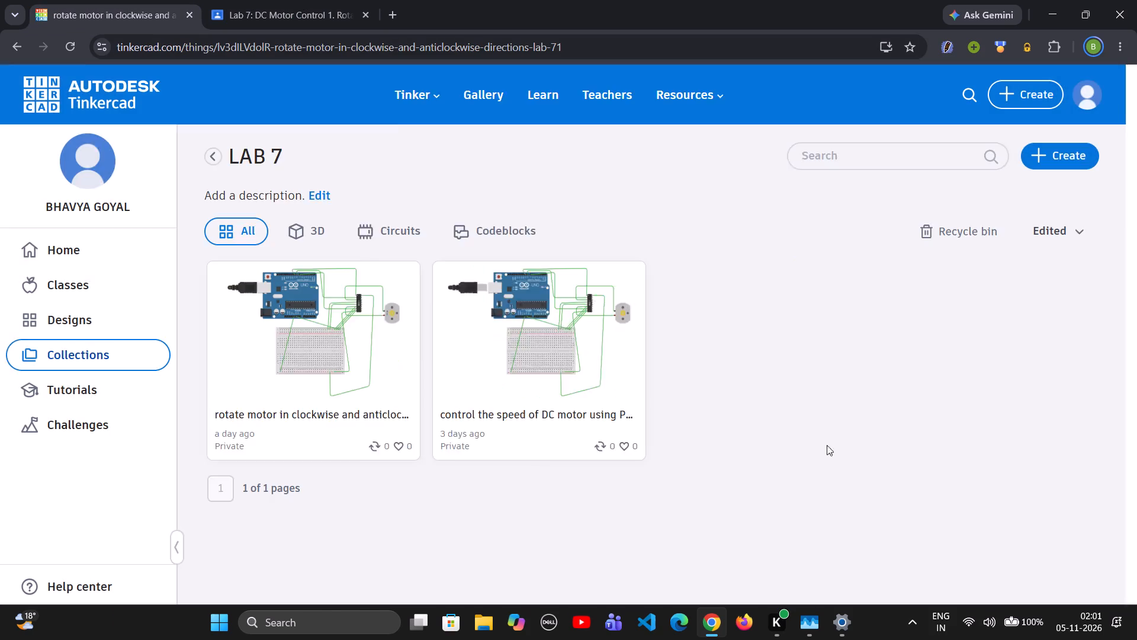
{"action": "scroll", "coordinate": [579, 401], "scroll_direction": "down", "scroll_amount": 5}
{"action": "left_click", "coordinate": [403, 279]}
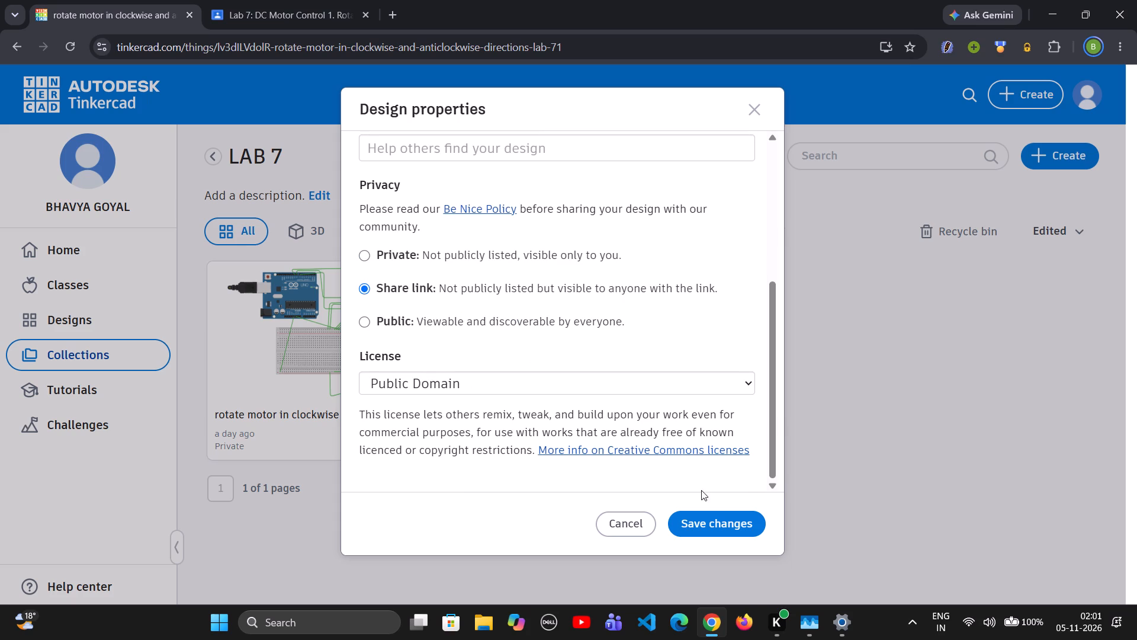
{"action": "left_click", "coordinate": [709, 540]}
{"action": "left_click", "coordinate": [702, 519]}
{"action": "left_click", "coordinate": [715, 527]}
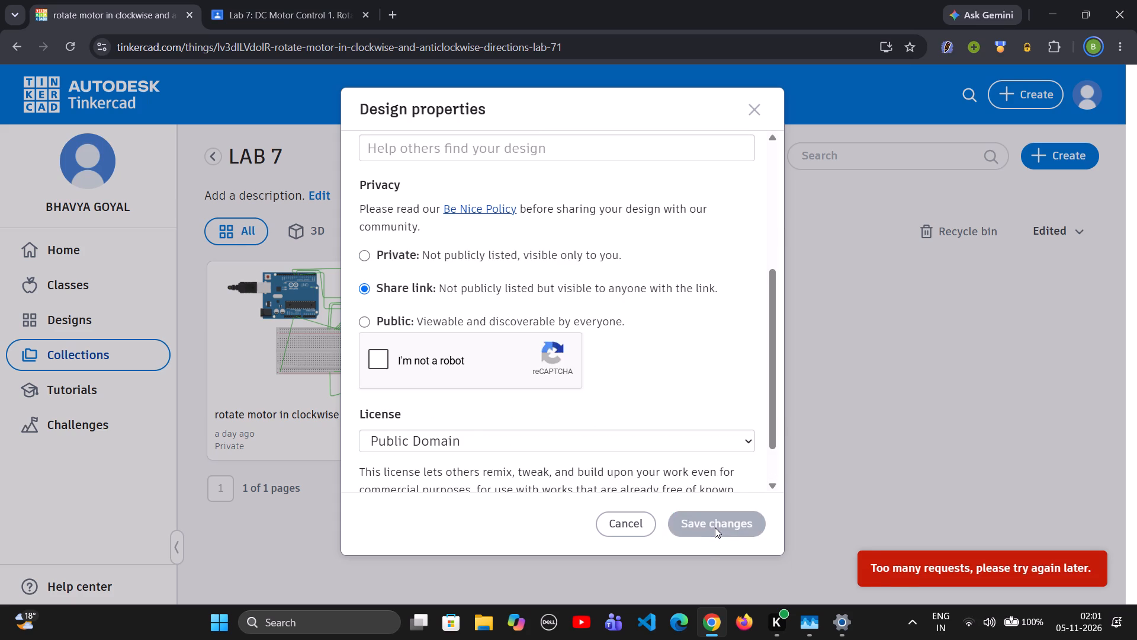
Copy the share link of the lab 7(1) motor rotation circuit and return to the Lab 7 assignment in Classroom.
{"action": "left_click", "coordinate": [862, 404]}
{"action": "left_click", "coordinate": [239, 0]}
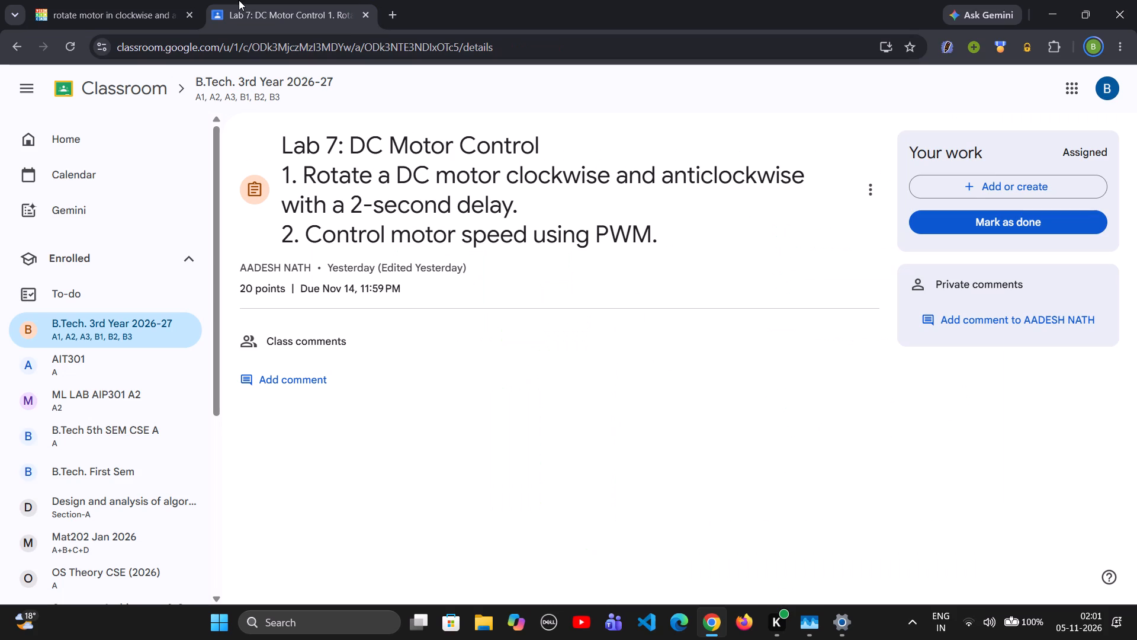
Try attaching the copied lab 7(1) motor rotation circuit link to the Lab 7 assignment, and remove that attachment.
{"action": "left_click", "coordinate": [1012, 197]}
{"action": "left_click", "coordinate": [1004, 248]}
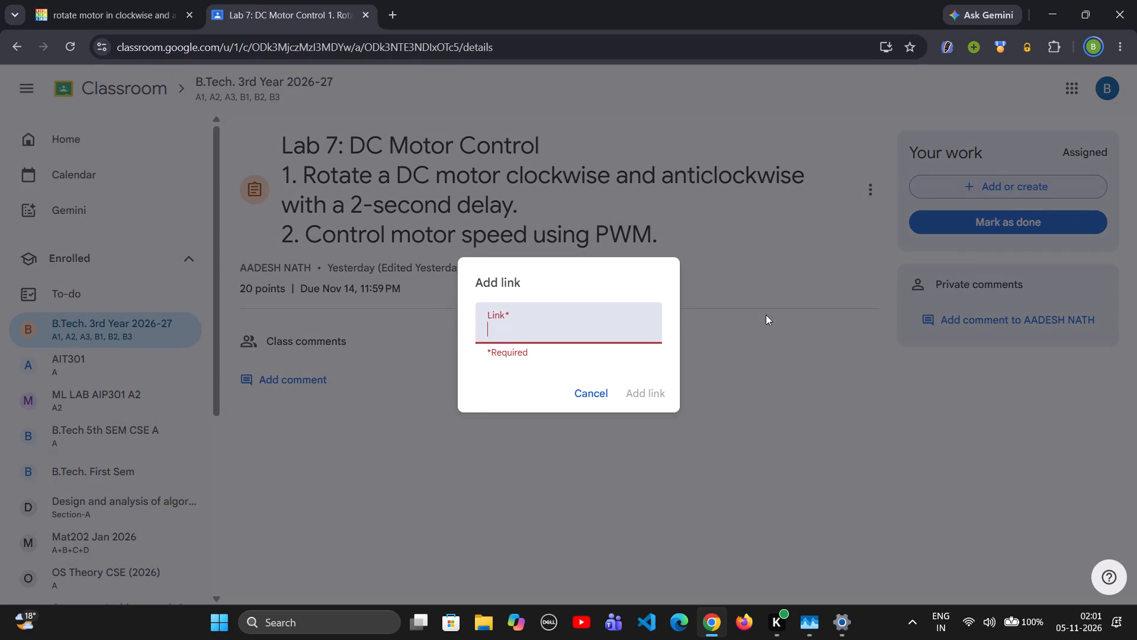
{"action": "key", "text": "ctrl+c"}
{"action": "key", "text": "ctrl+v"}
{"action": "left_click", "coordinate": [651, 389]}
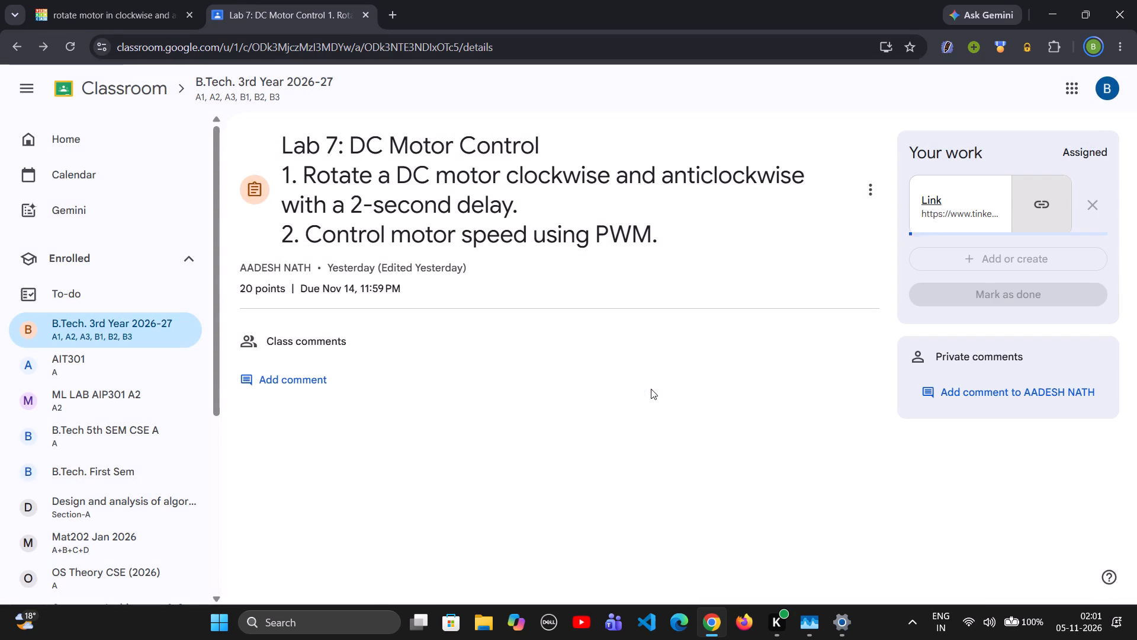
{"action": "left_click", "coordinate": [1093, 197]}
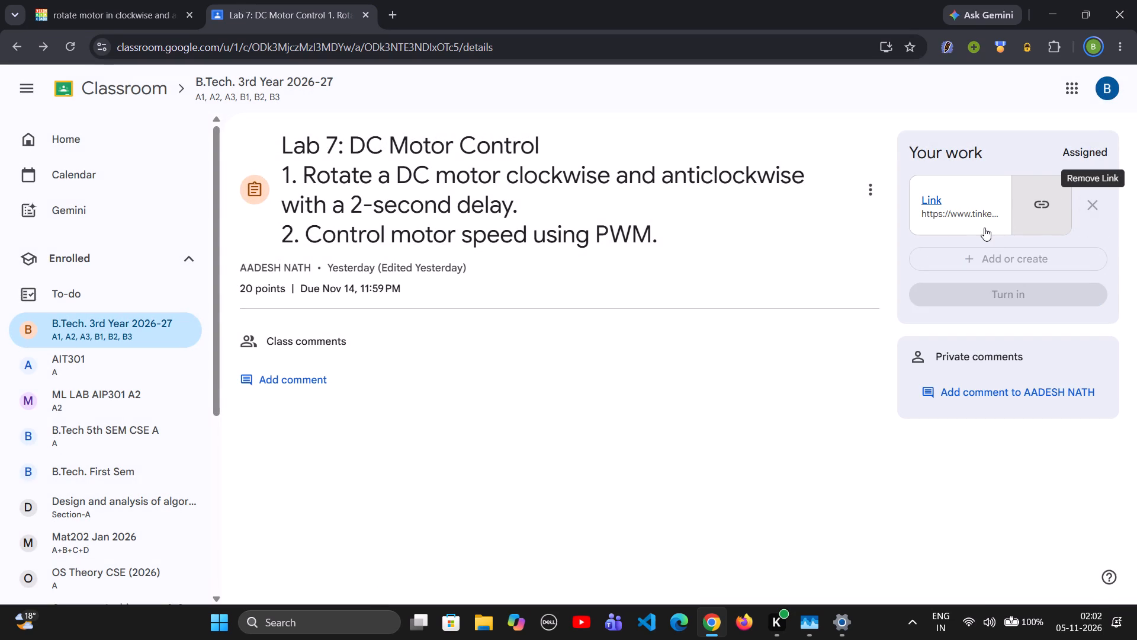
Attach the copied lab 7(1) motor rotation circuit link to the Lab 7 assignment.
{"action": "left_click", "coordinate": [985, 196]}
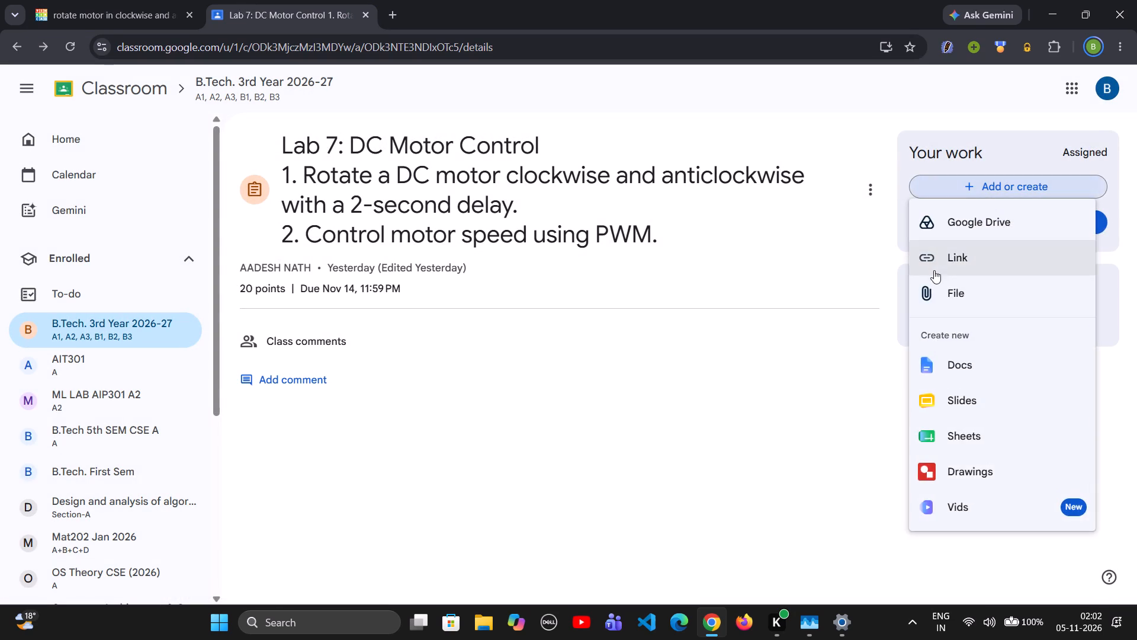
{"action": "left_click", "coordinate": [934, 270]}
{"action": "key", "text": "ctrl+v"}
{"action": "left_click", "coordinate": [666, 393]}
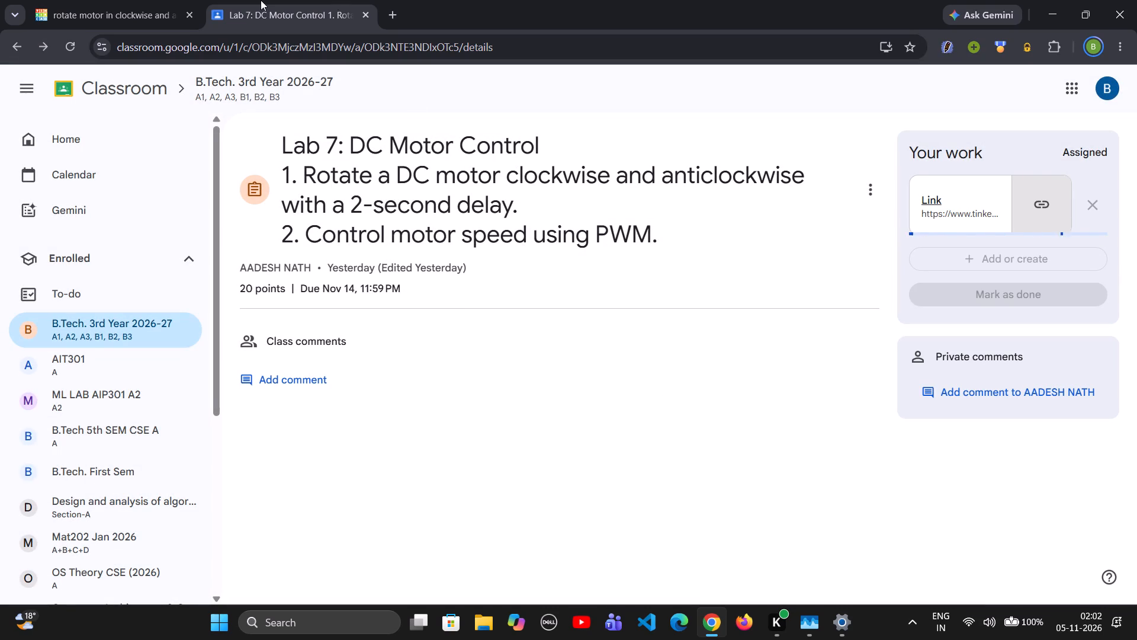
In Tinkercad, set the privacy of the lab 7(2) PWM DC motor speed circuit to Share link and save the change.
{"action": "left_click", "coordinate": [165, 0]}
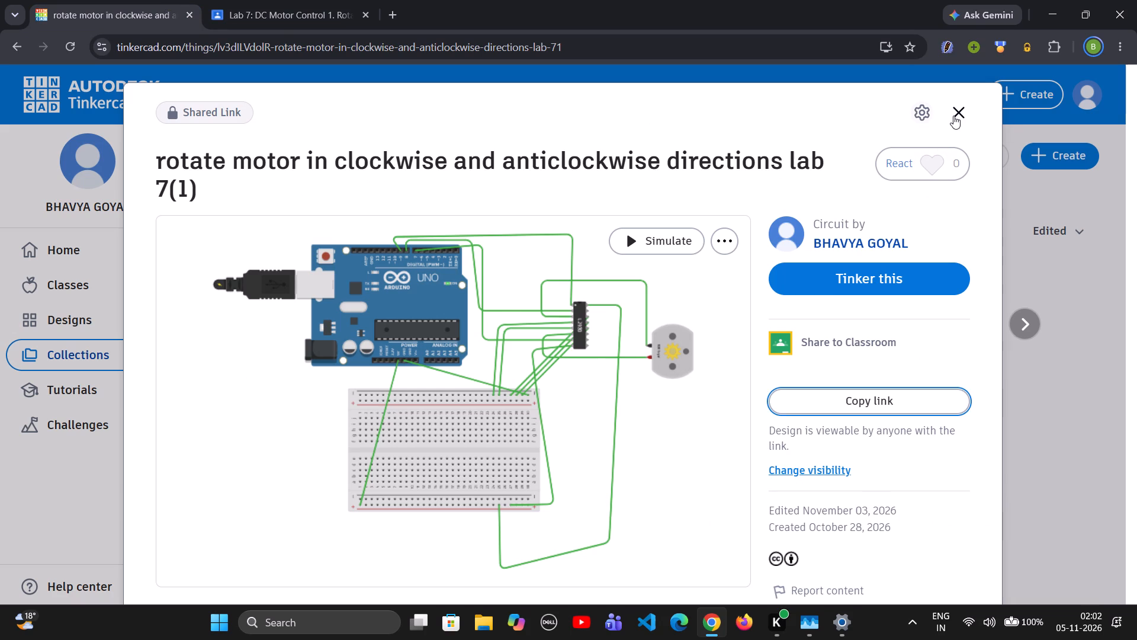
{"action": "left_click", "coordinate": [953, 116]}
{"action": "left_click", "coordinate": [603, 353]}
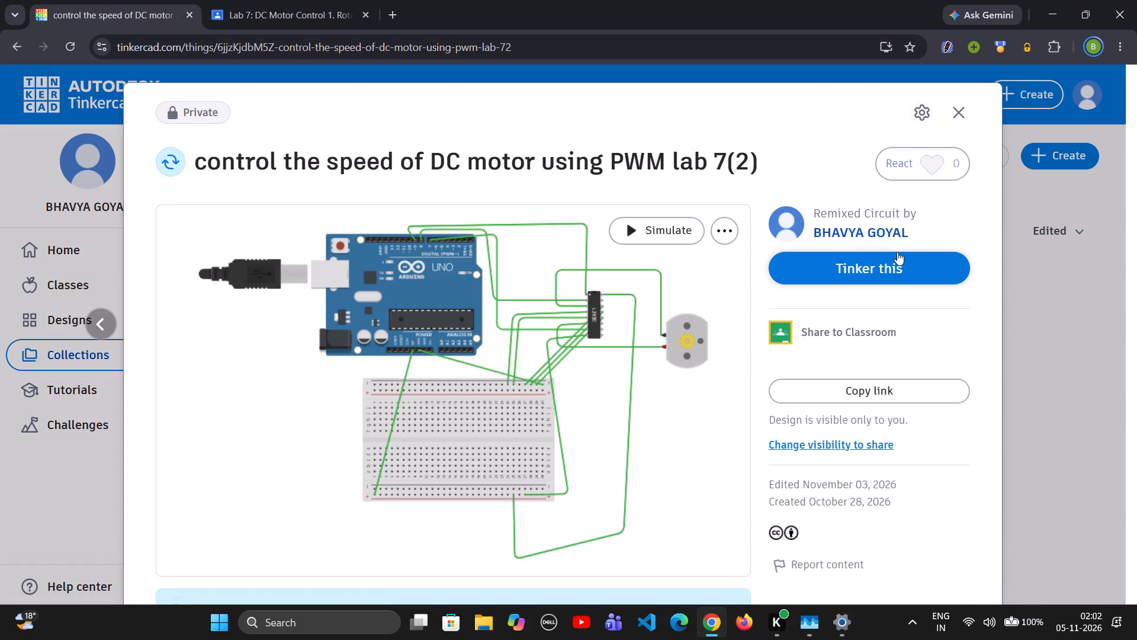
{"action": "left_click", "coordinate": [837, 453]}
{"action": "left_click", "coordinate": [830, 440]}
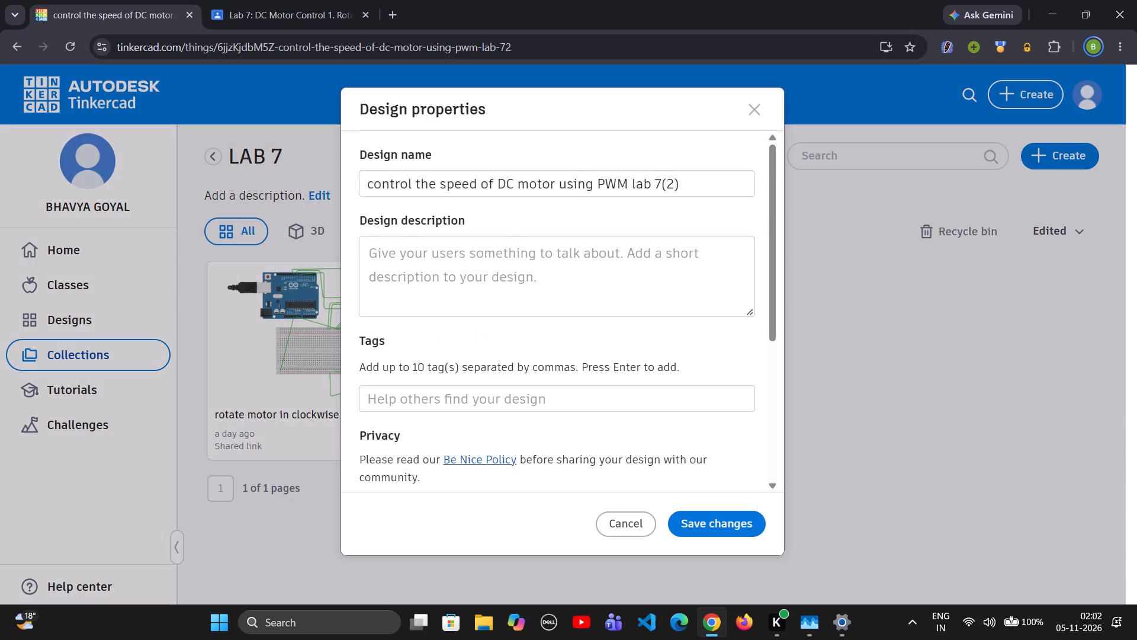
{"action": "scroll", "coordinate": [484, 388], "scroll_direction": "down", "scroll_amount": 4}
{"action": "left_click", "coordinate": [457, 290]}
{"action": "left_click", "coordinate": [738, 524]}
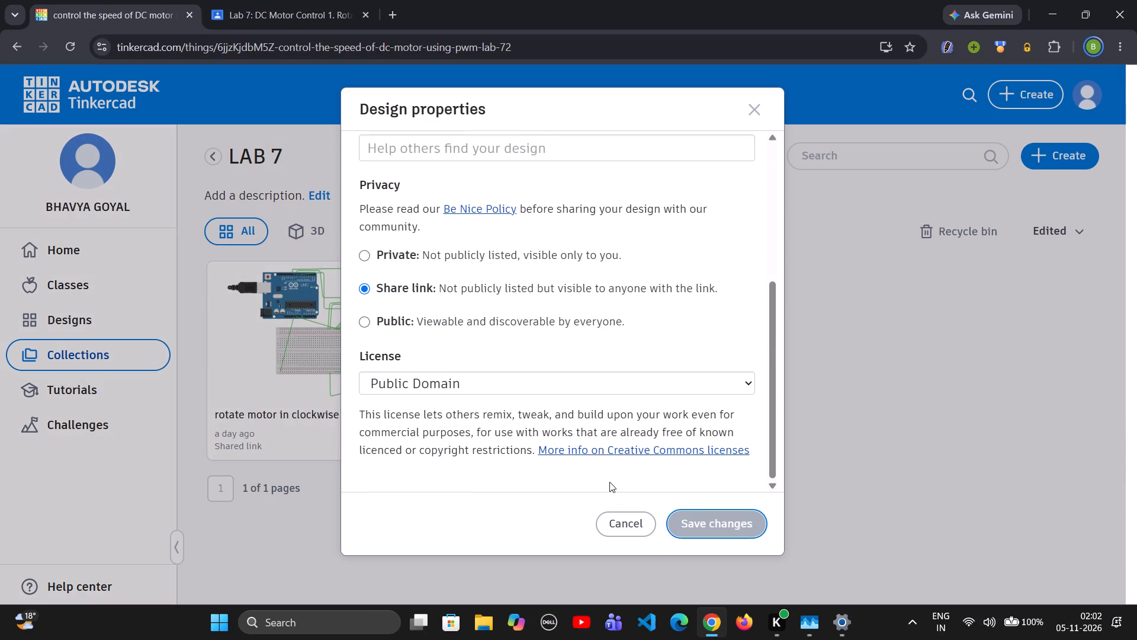
{"action": "left_click", "coordinate": [722, 520]}
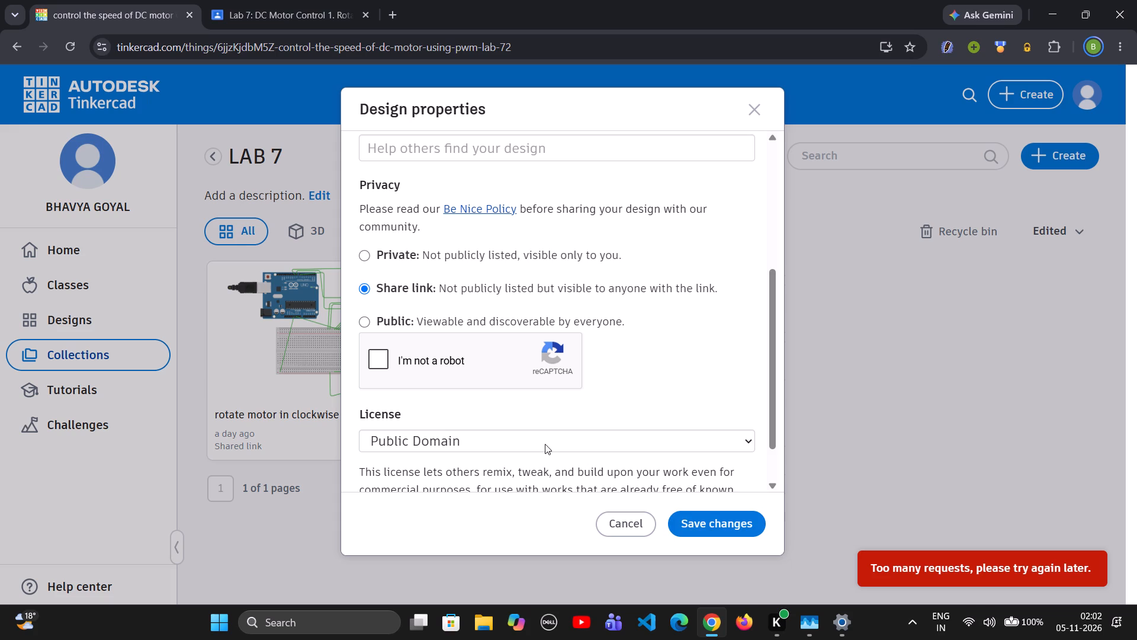
{"action": "left_click", "coordinate": [711, 528]}
{"action": "left_click", "coordinate": [726, 512]}
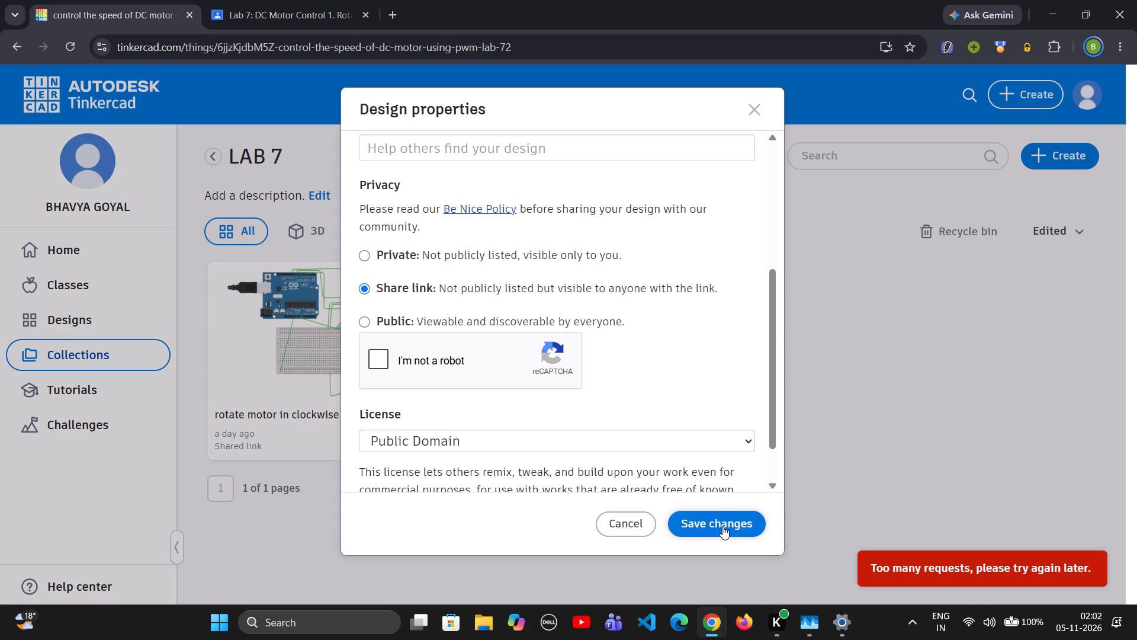
{"action": "left_click", "coordinate": [722, 526]}
{"action": "left_click", "coordinate": [722, 526]}
{"action": "left_click", "coordinate": [722, 526]}
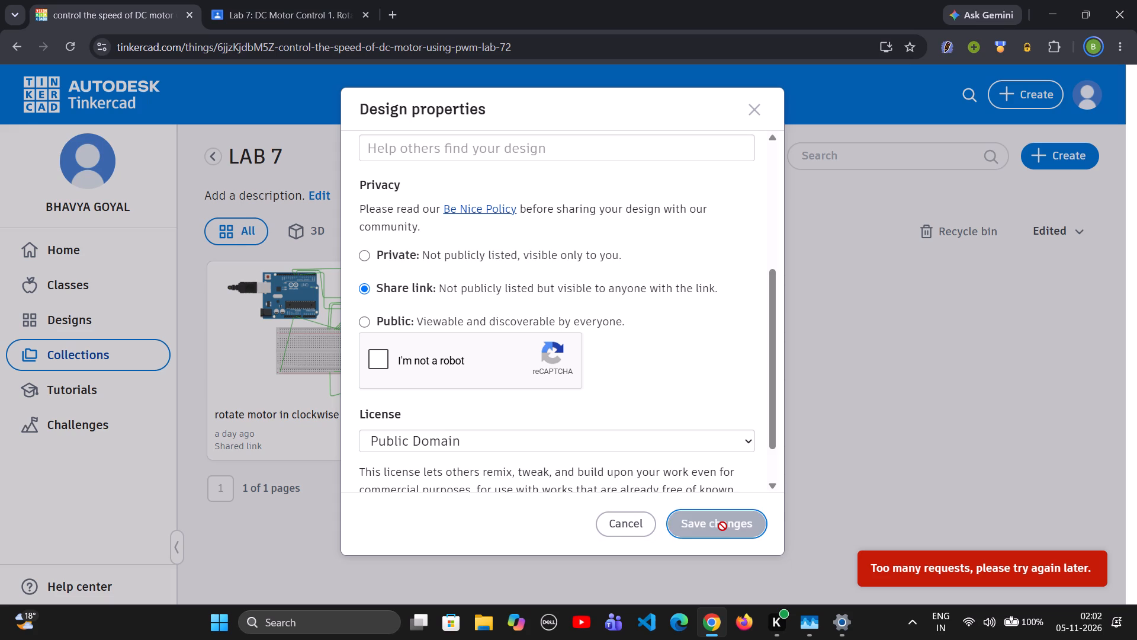
{"action": "scroll", "coordinate": [518, 415], "scroll_direction": "down", "scroll_amount": 4}
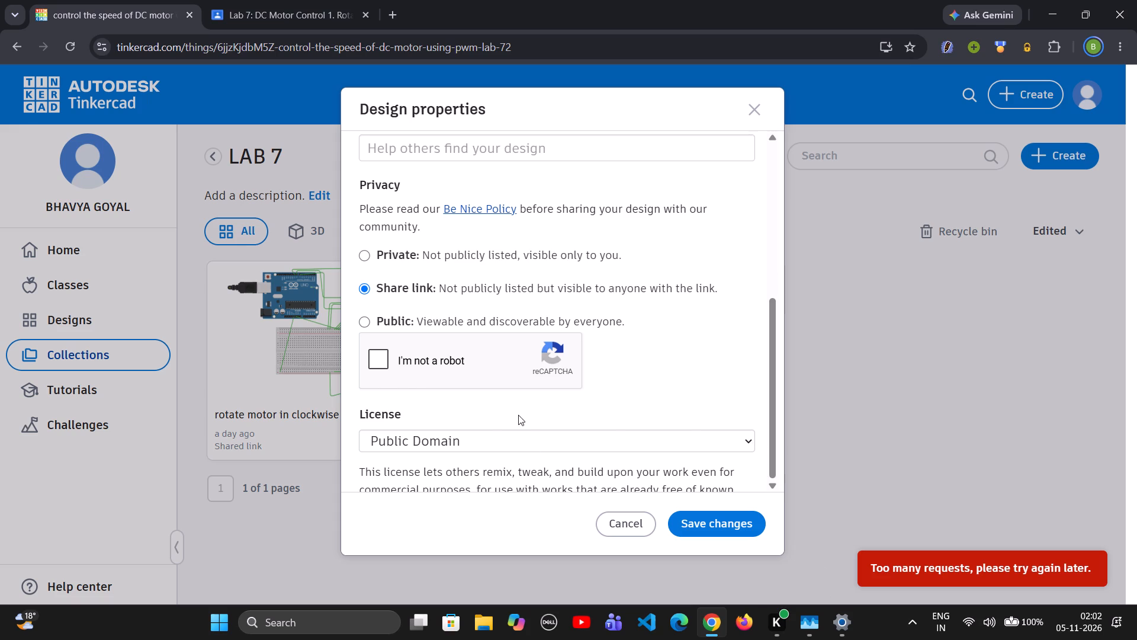
{"action": "left_click", "coordinate": [683, 516]}
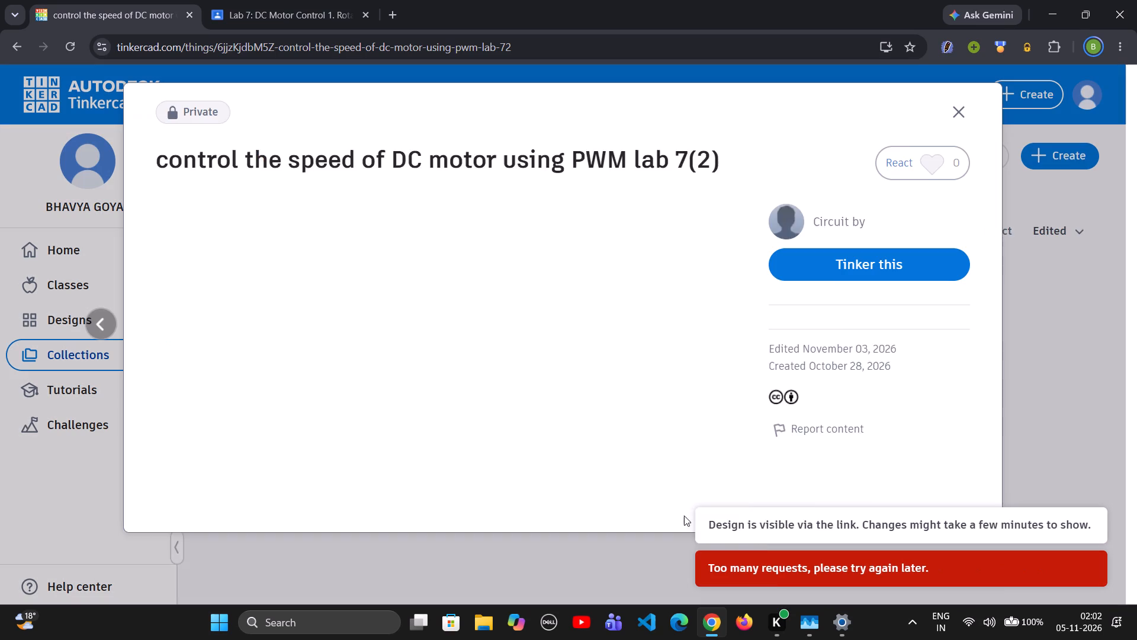
Copy the share link of the lab 7(2) PWM speed circuit and return to the Lab 7 assignment in Classroom.
{"action": "left_click", "coordinate": [873, 385]}
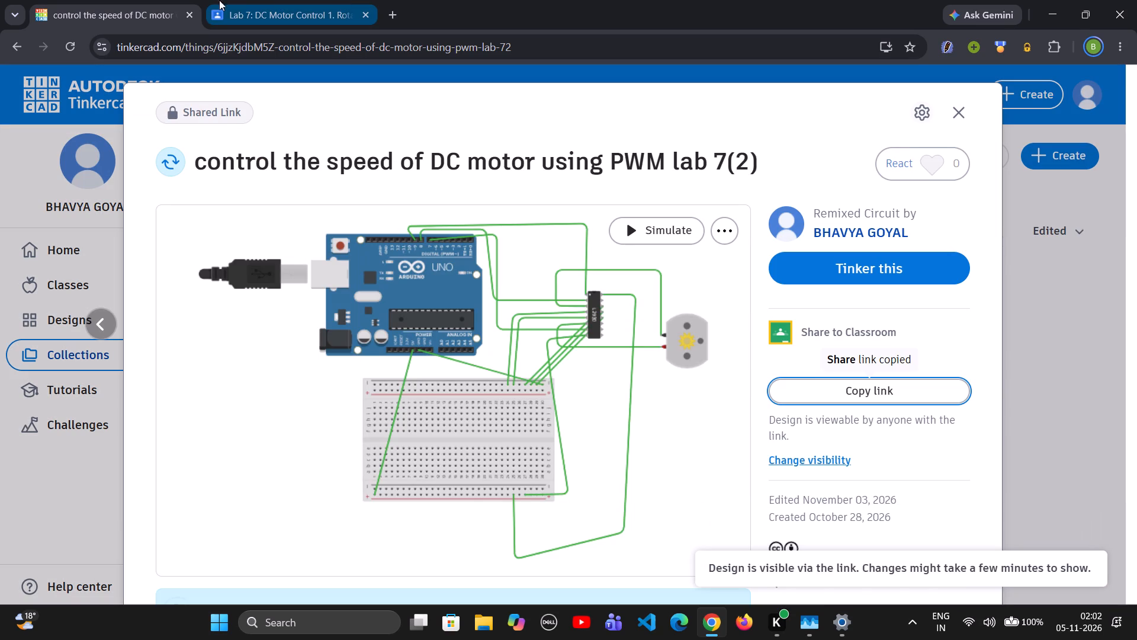
{"action": "left_click", "coordinate": [292, 0]}
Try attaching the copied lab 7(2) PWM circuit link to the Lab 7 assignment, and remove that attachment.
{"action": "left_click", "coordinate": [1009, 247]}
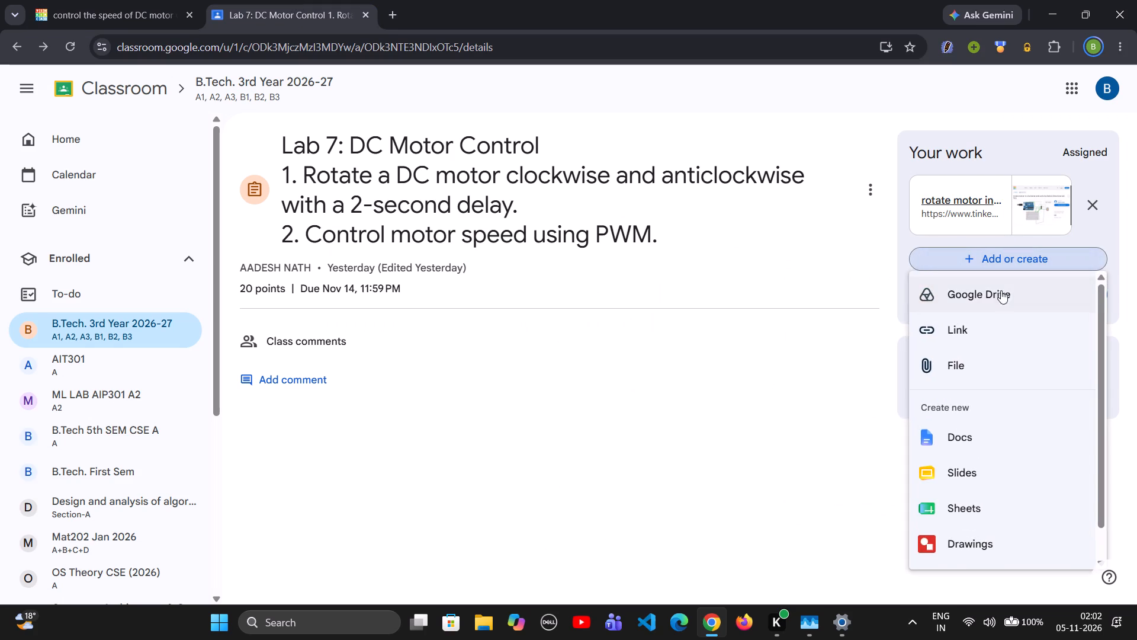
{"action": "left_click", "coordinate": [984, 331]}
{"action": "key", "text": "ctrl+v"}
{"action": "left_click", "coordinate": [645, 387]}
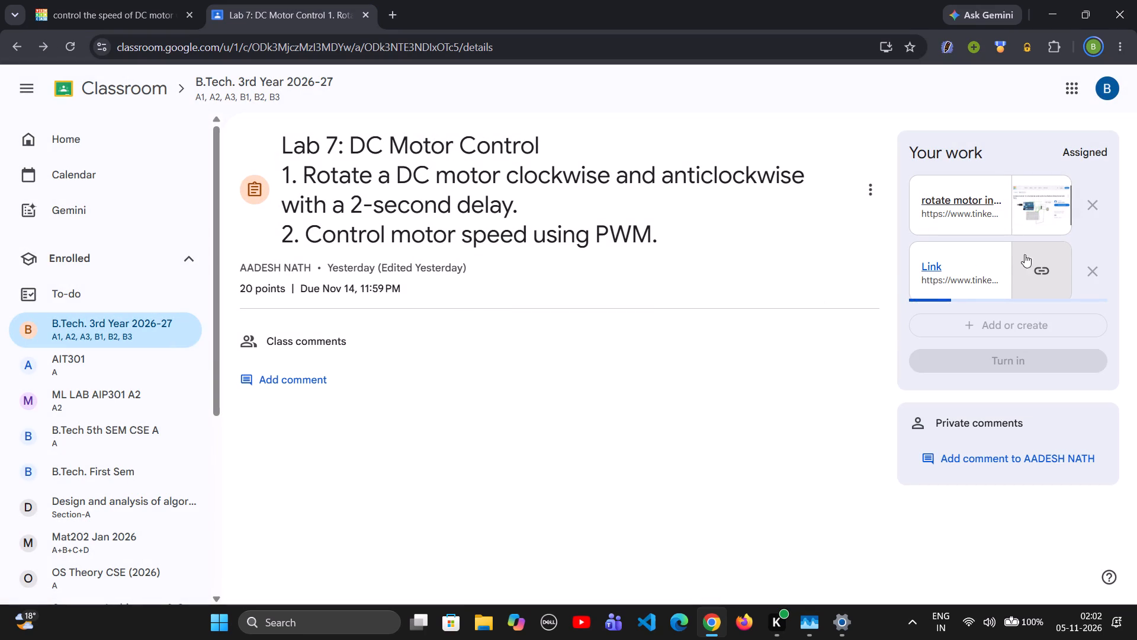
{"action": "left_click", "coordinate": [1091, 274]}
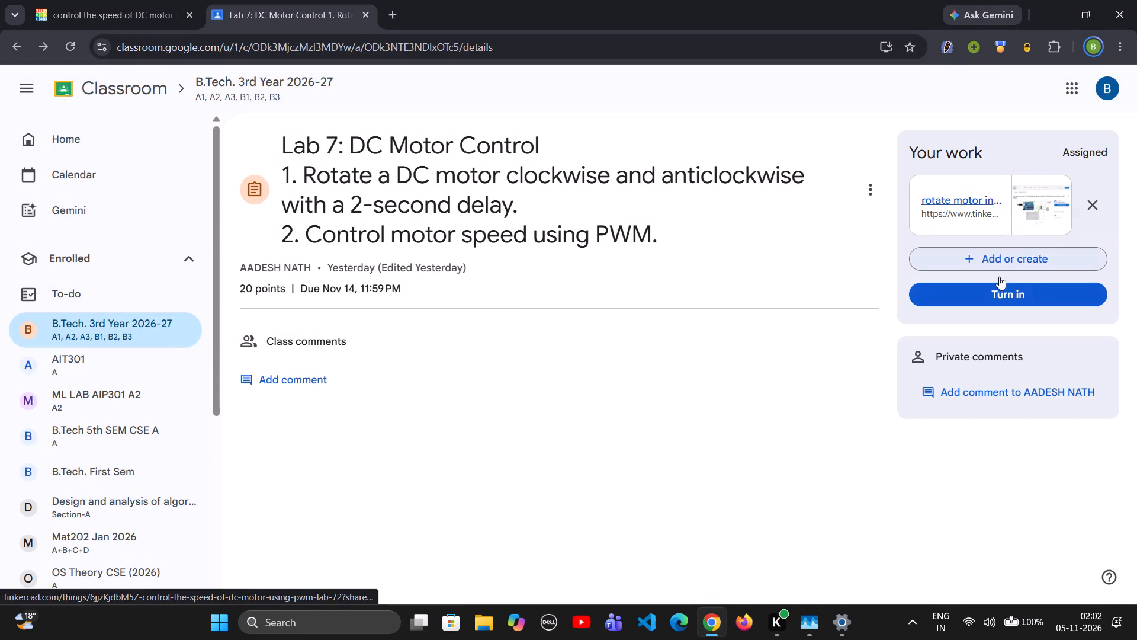
Attach the copied lab 7(2) PWM circuit link to the Lab 7 assignment and turn in the work.
{"action": "left_click", "coordinate": [988, 257]}
{"action": "left_click", "coordinate": [978, 321]}
{"action": "key", "text": "ctrl+v"}
{"action": "left_click", "coordinate": [657, 386]}
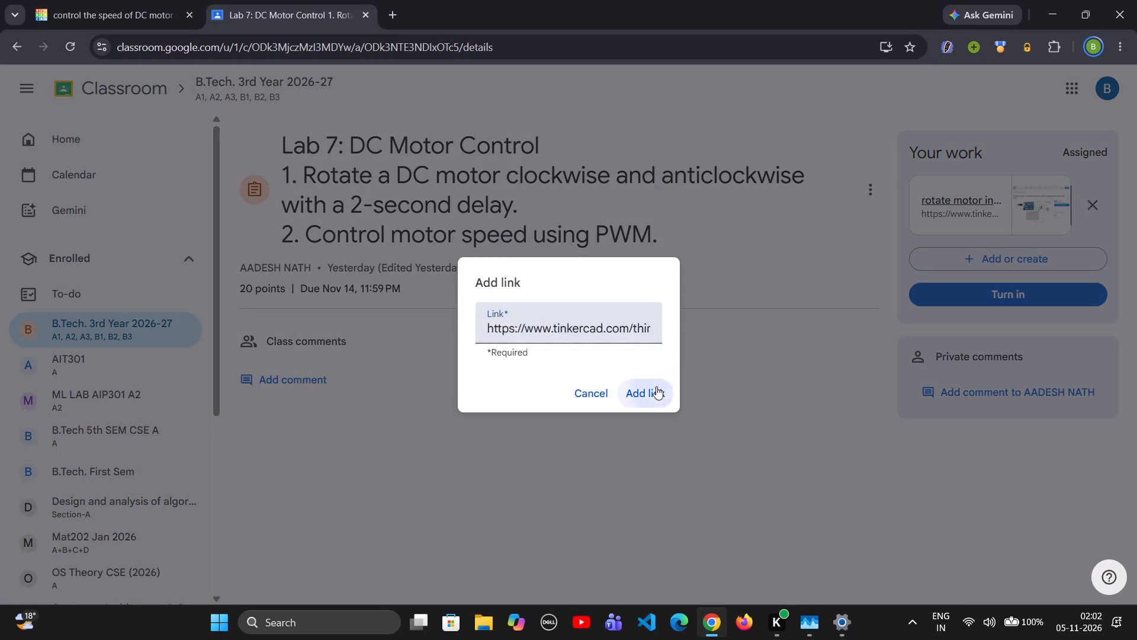
{"action": "left_click", "coordinate": [988, 351]}
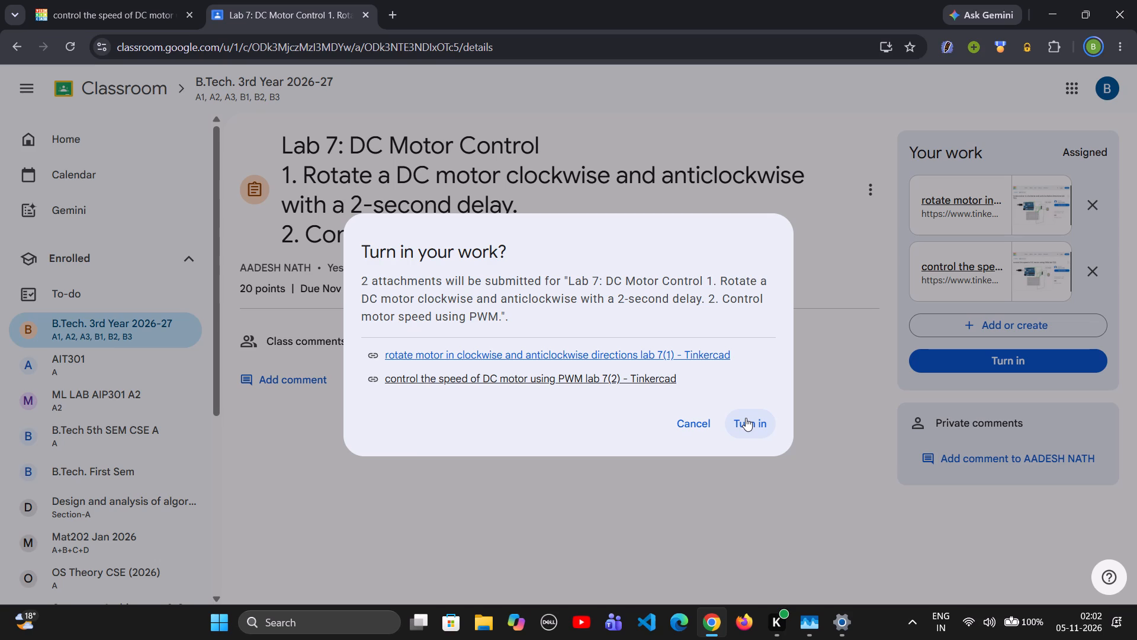
{"action": "left_click", "coordinate": [746, 418]}
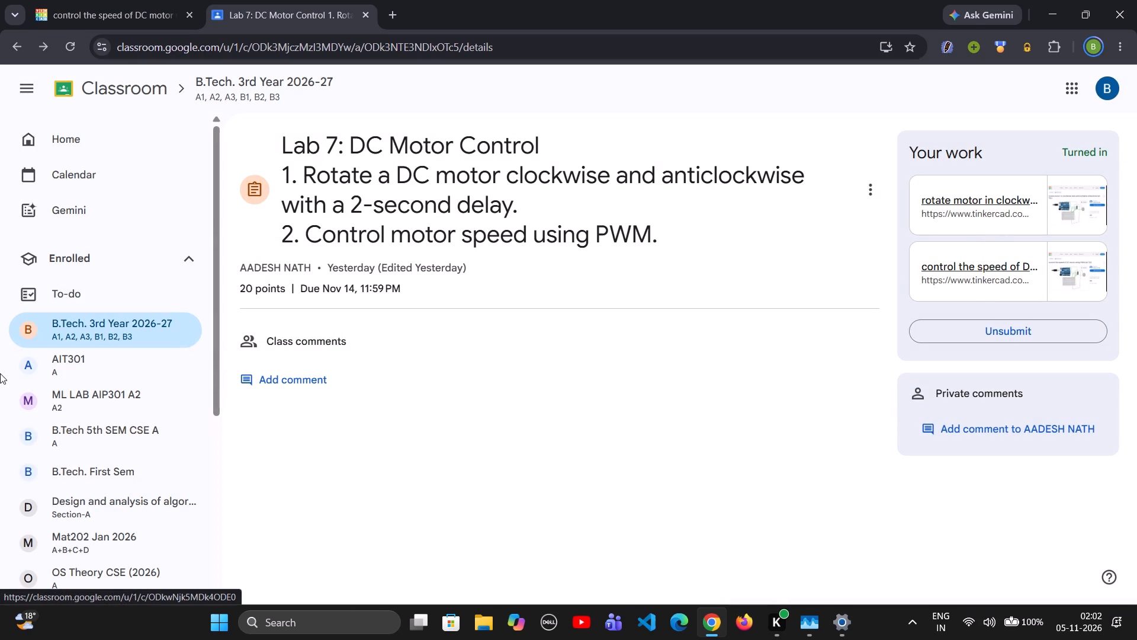
Open the Lab 8: HMI – 16×2 LCD Interface assignment from the B.Tech. 3rd Year 2026-27 class stream.
{"action": "left_click", "coordinate": [99, 337]}
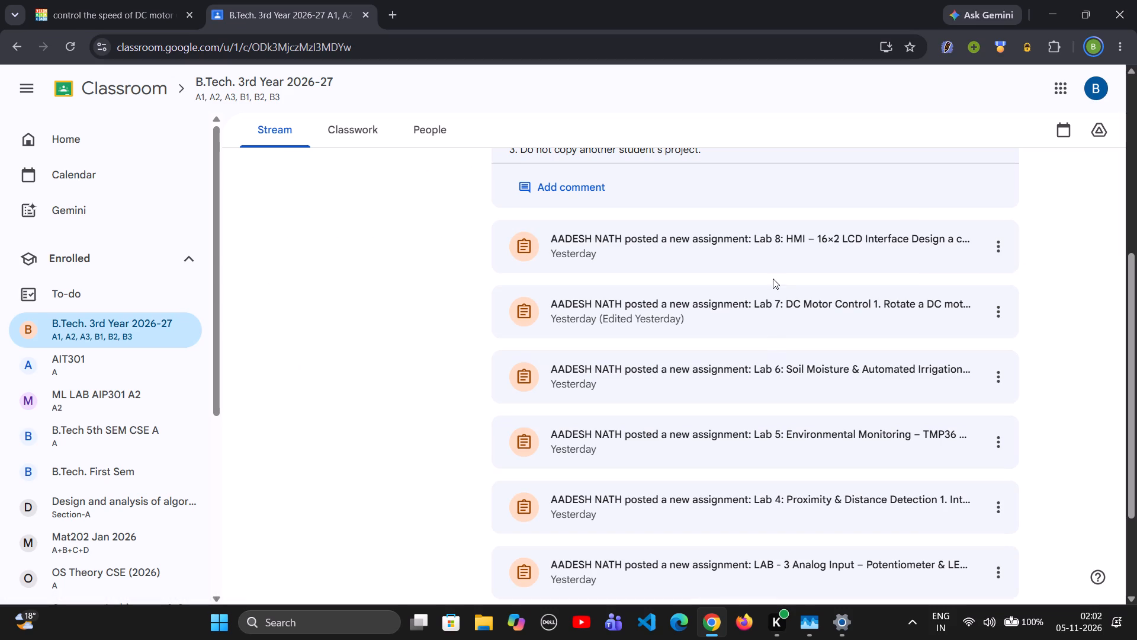
{"action": "left_click", "coordinate": [777, 248]}
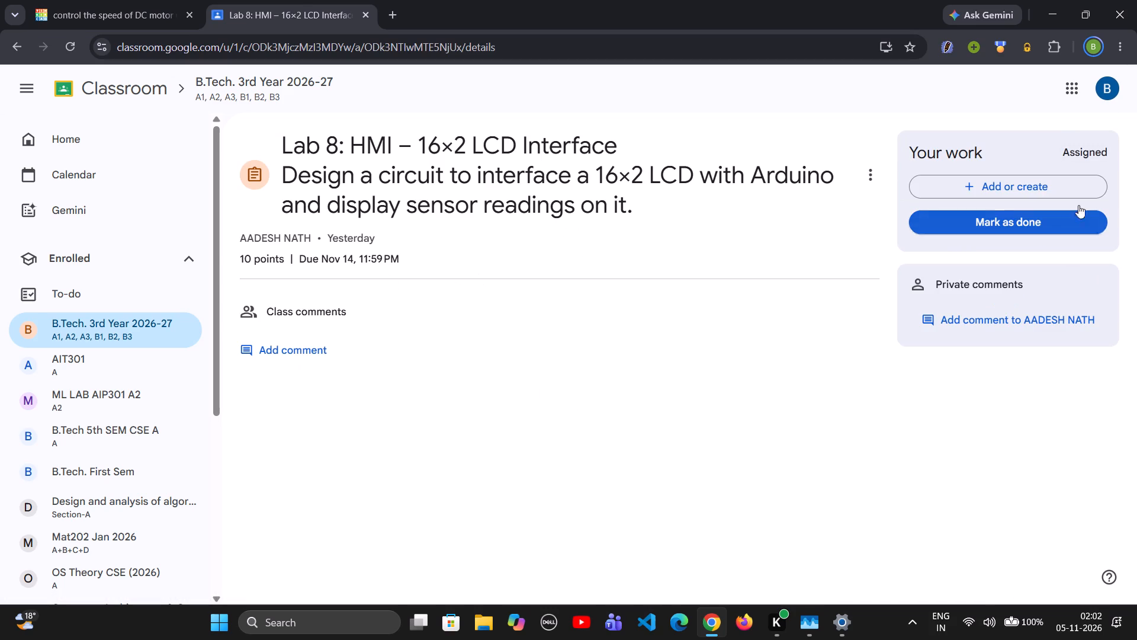
Return to Tinkercad, close the lab 7(2) circuit, and open the LCD Display Interface circuit in the LAB 8 collection.
{"action": "left_click", "coordinate": [68, 0]}
{"action": "left_click", "coordinate": [961, 118]}
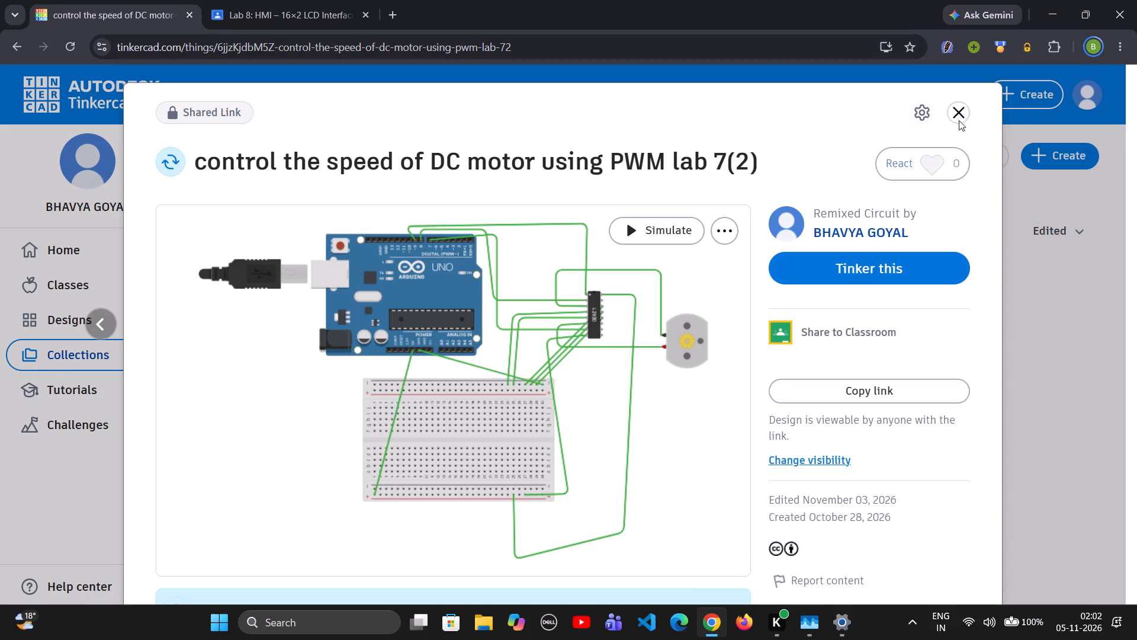
{"action": "left_click", "coordinate": [211, 155]}
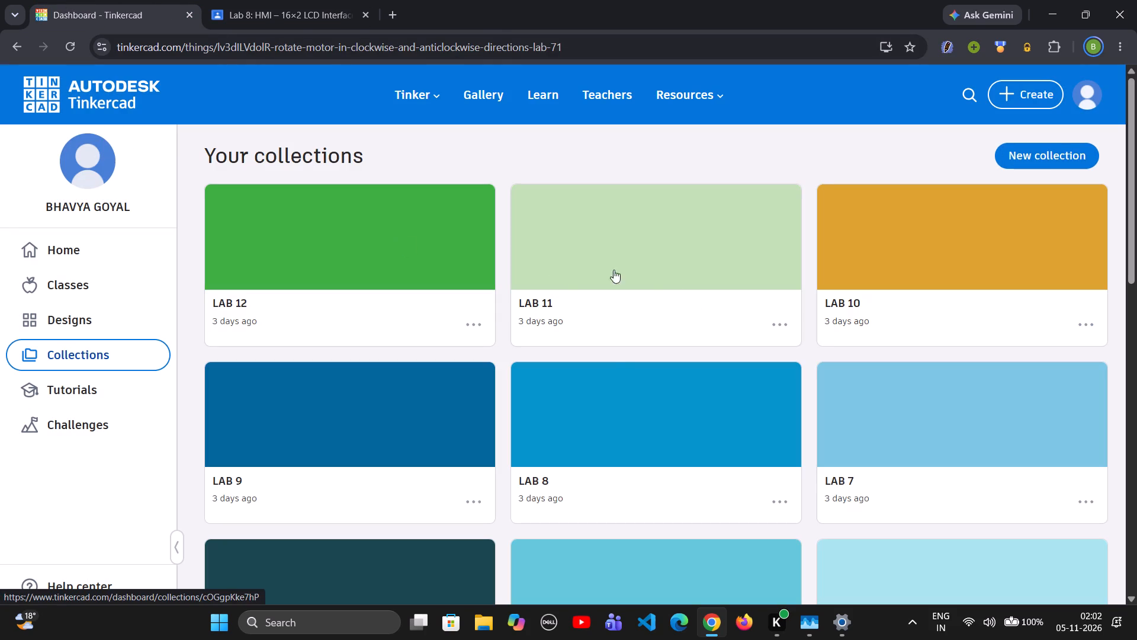
{"action": "left_click", "coordinate": [688, 414]}
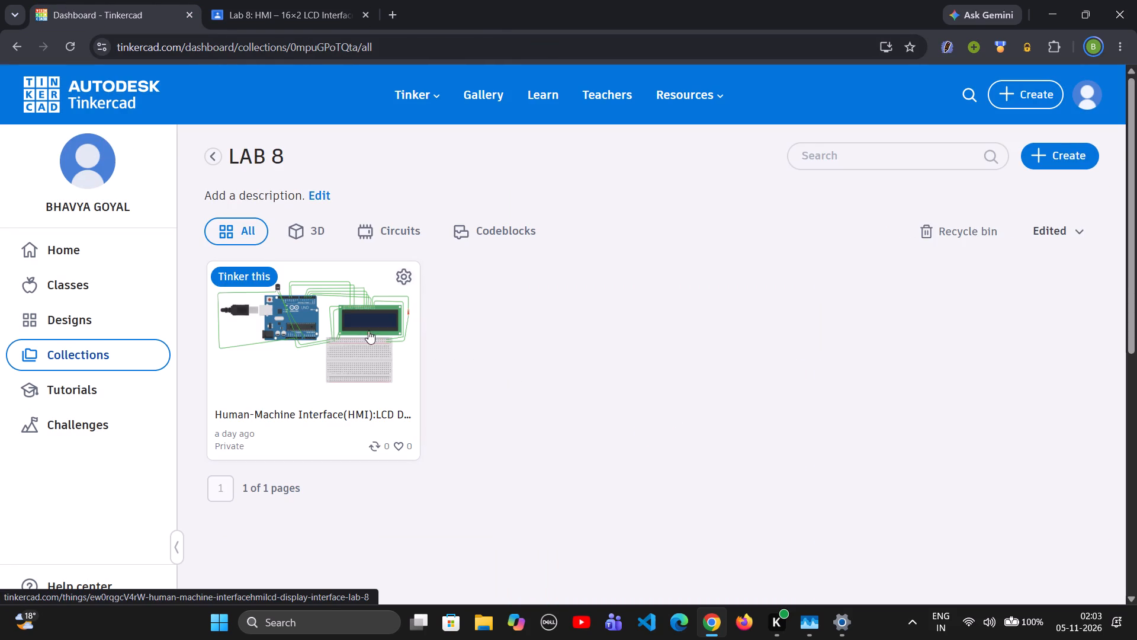
{"action": "left_click", "coordinate": [327, 367]}
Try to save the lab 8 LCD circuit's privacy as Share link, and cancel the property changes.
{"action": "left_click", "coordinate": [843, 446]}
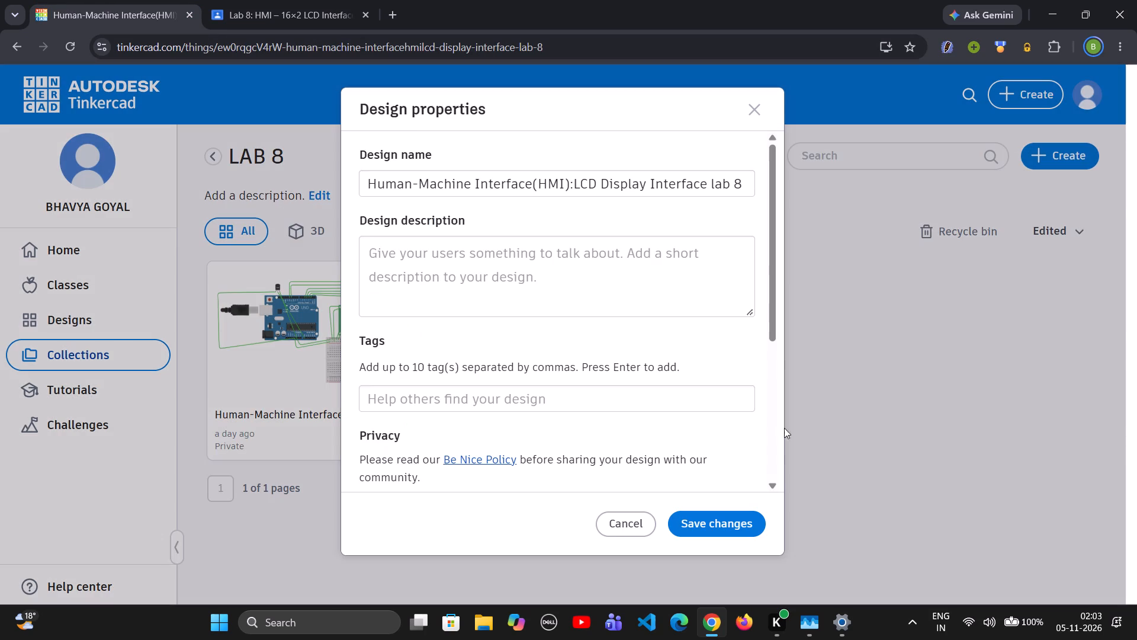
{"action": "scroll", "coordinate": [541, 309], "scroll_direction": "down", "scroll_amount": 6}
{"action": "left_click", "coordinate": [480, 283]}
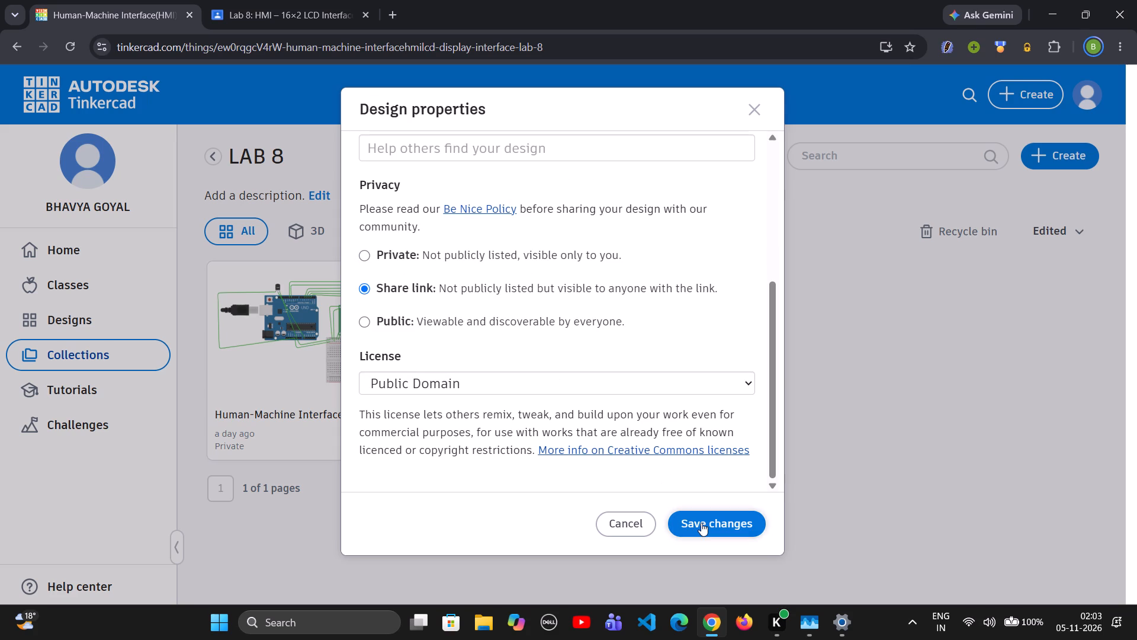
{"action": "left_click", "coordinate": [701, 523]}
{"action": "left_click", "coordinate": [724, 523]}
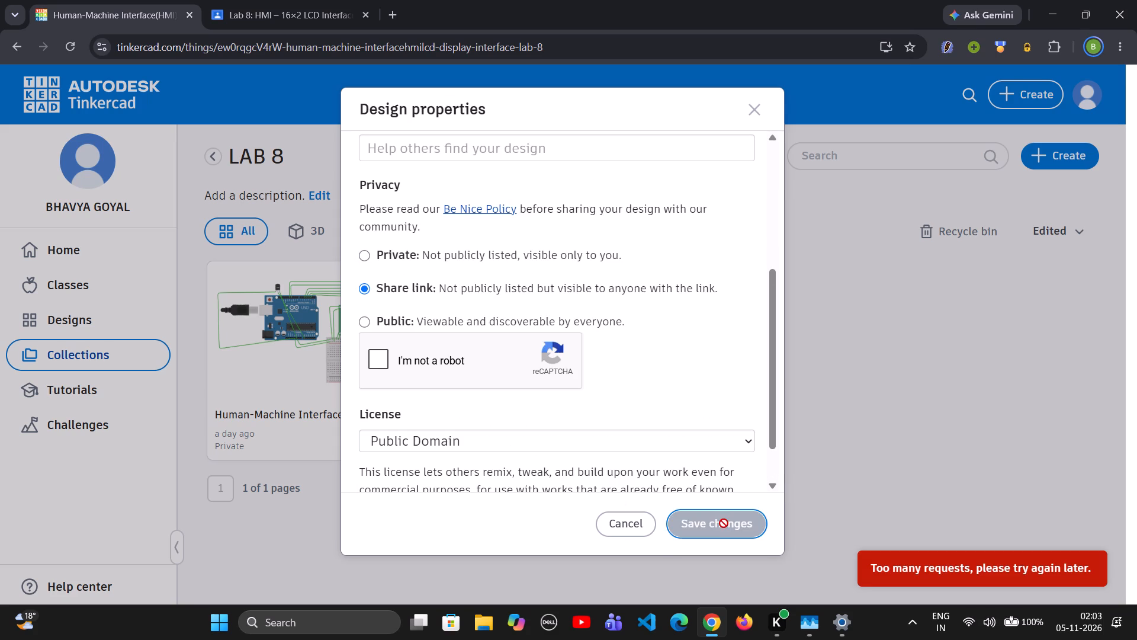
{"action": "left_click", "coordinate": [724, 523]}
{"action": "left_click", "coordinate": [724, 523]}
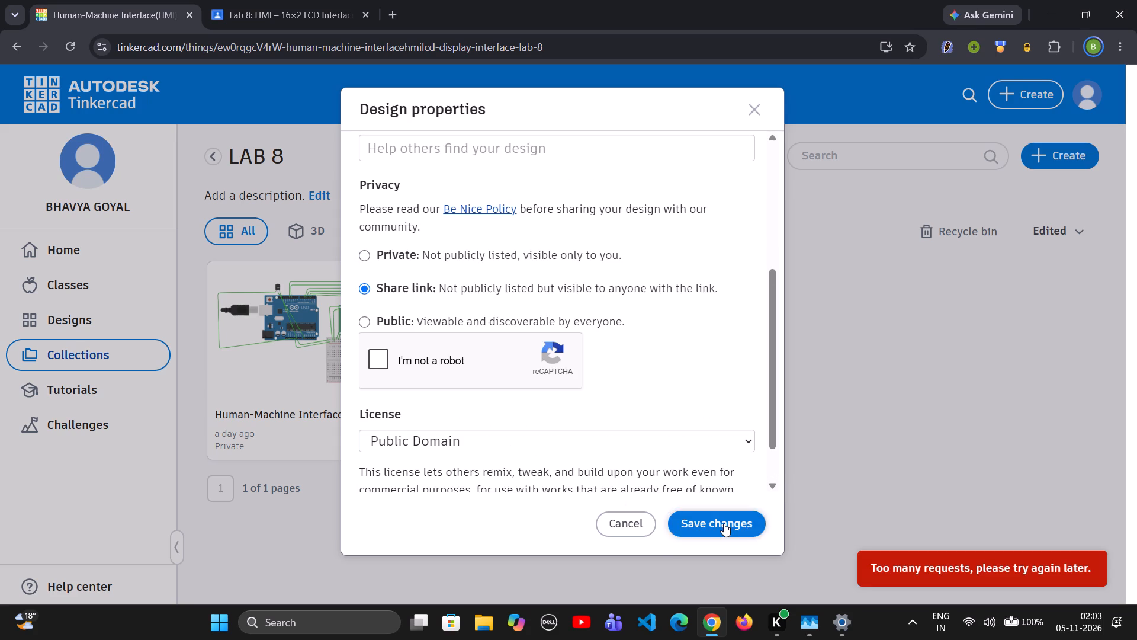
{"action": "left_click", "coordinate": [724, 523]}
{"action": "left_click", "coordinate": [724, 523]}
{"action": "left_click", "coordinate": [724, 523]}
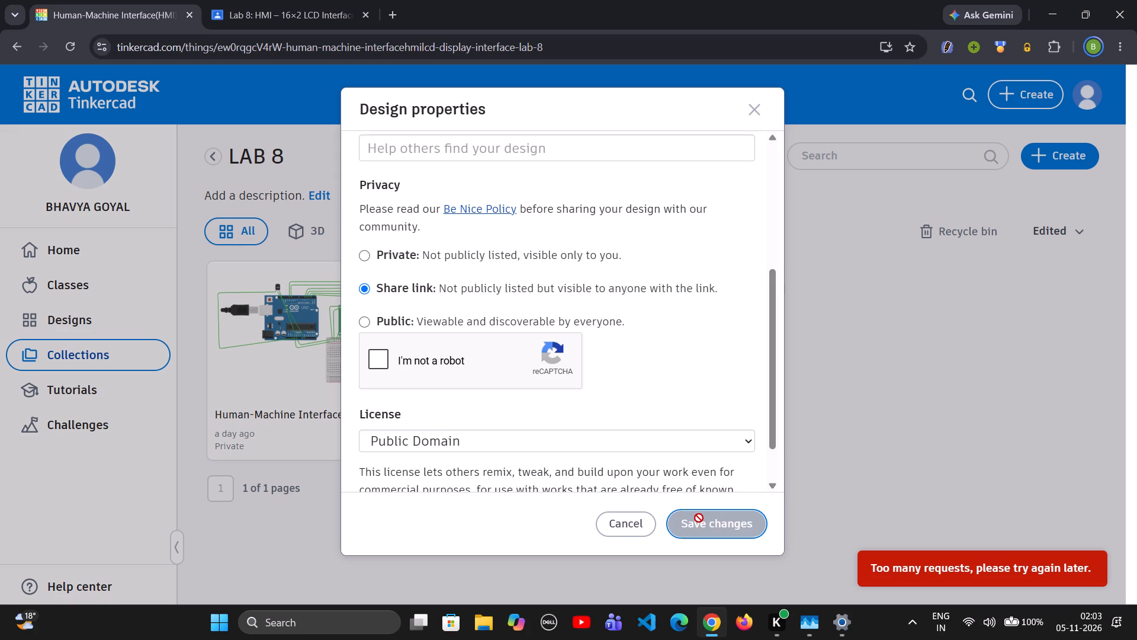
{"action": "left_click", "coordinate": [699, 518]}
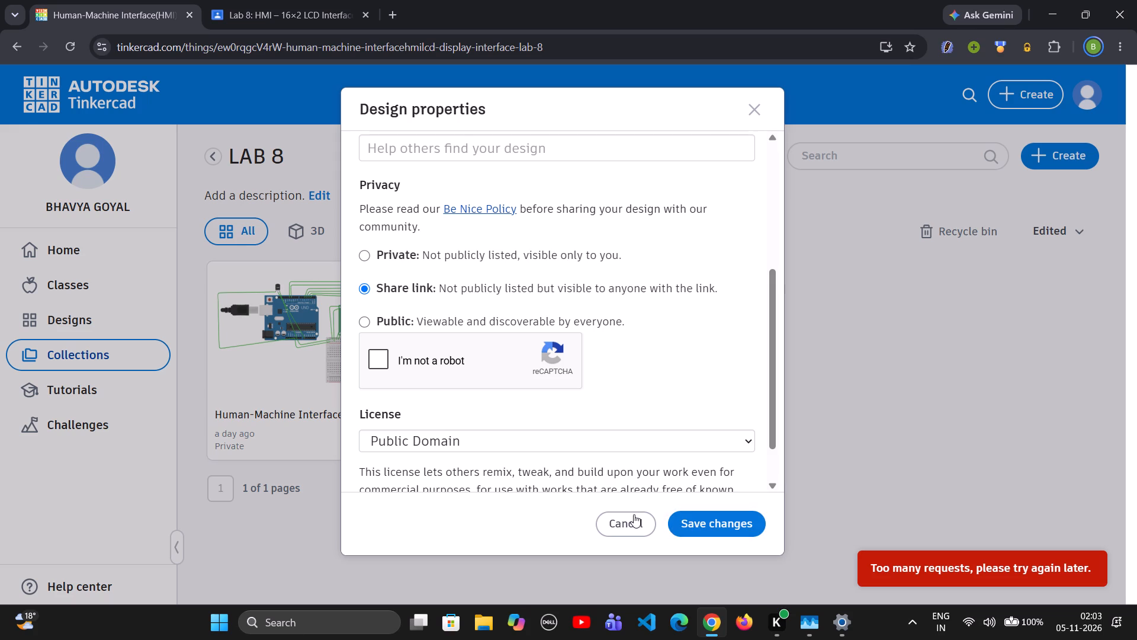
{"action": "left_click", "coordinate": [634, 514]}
Try again to set the lab 8 LCD circuit's privacy to Share link and save the changes.
{"action": "left_click", "coordinate": [830, 449]}
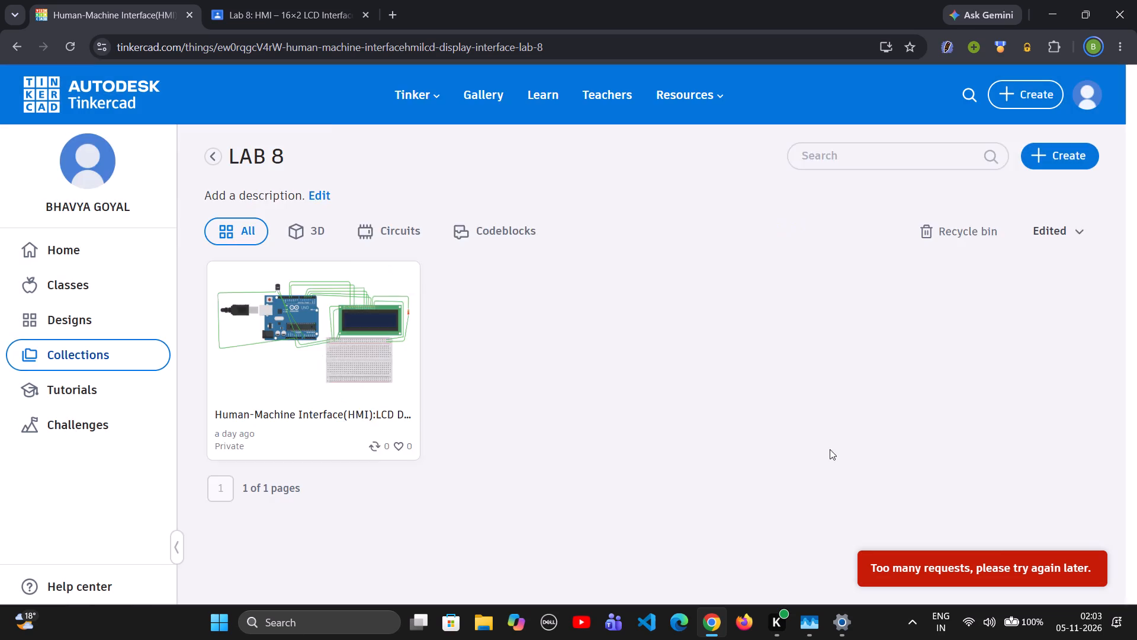
{"action": "scroll", "coordinate": [490, 396], "scroll_direction": "down", "scroll_amount": 5}
{"action": "left_click", "coordinate": [471, 291]}
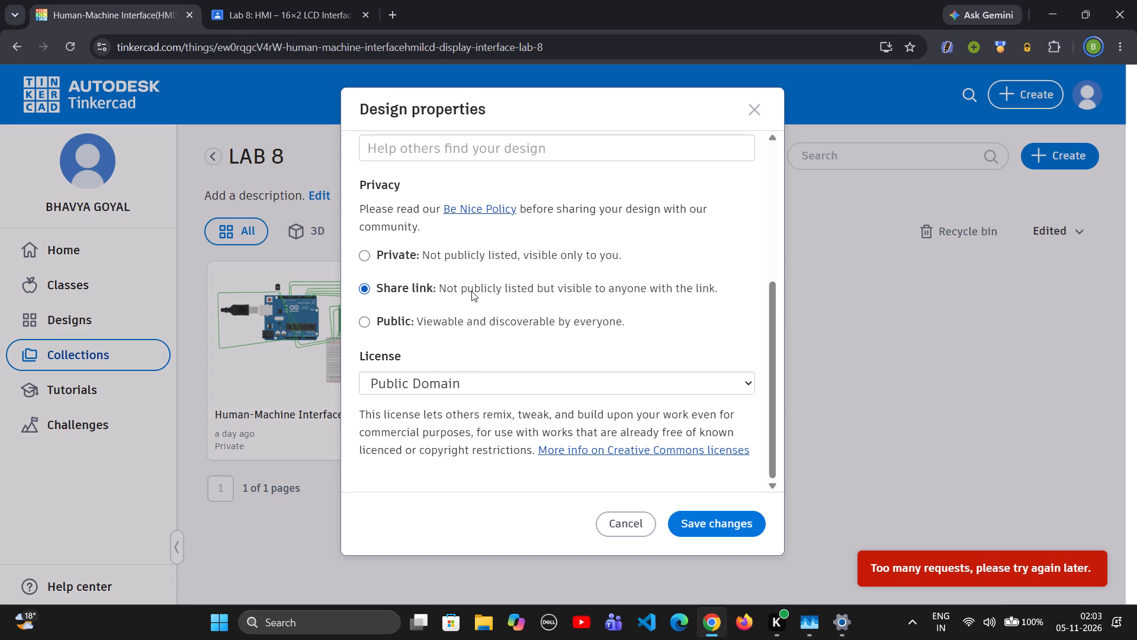
{"action": "left_click", "coordinate": [720, 519]}
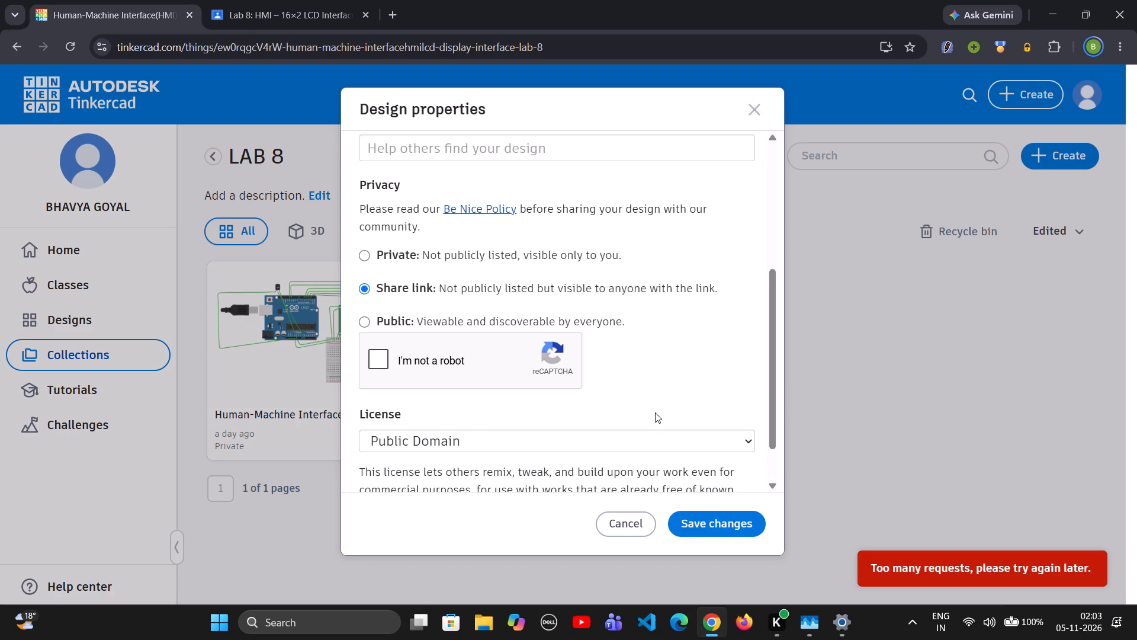
{"action": "scroll", "coordinate": [655, 412], "scroll_direction": "down", "scroll_amount": 3}
{"action": "scroll", "coordinate": [655, 412], "scroll_direction": "up", "scroll_amount": 2}
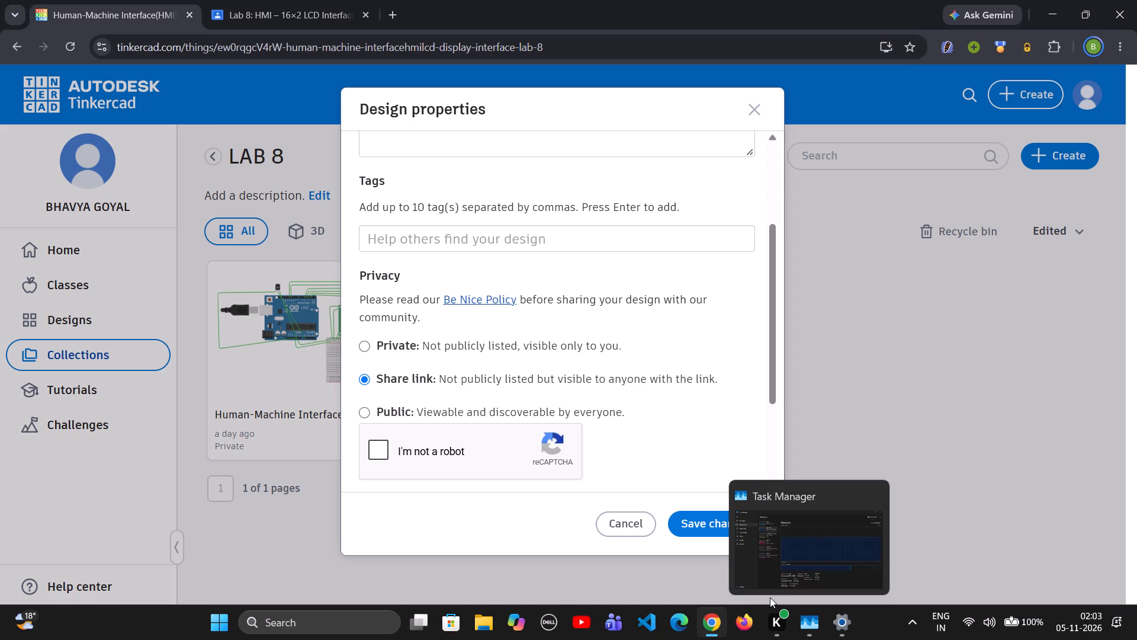
Switch to Alienware Command Center and examine the CPU, GPU and memory figures in the system performance overview.
{"action": "key", "text": "F17"}
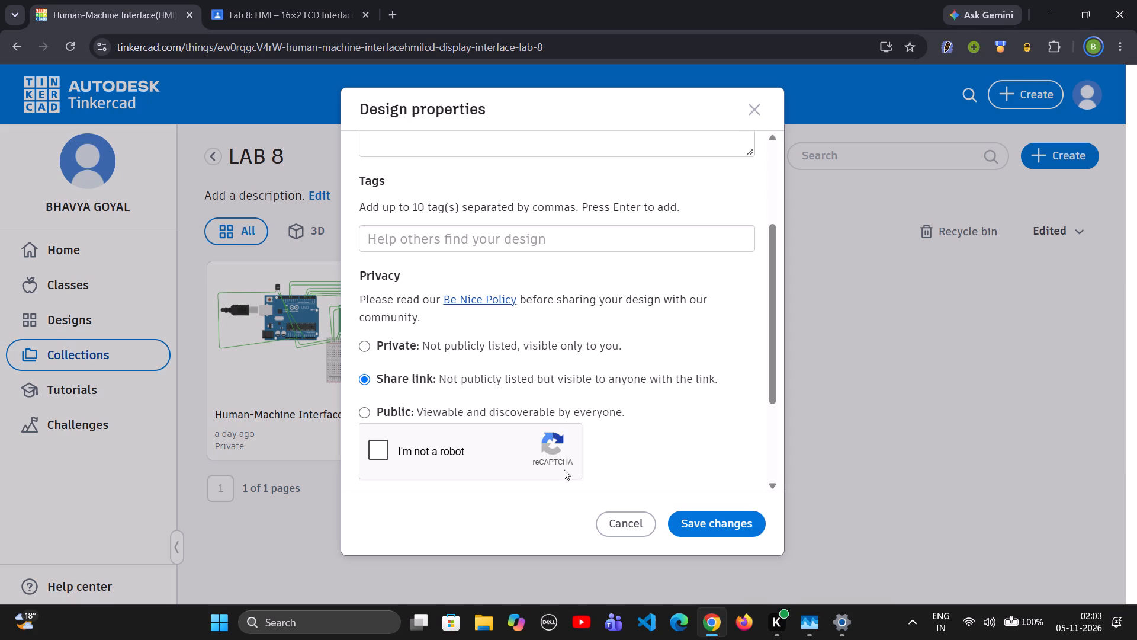
{"action": "left_click", "coordinate": [371, 623]}
{"action": "left_click", "coordinate": [348, 210]}
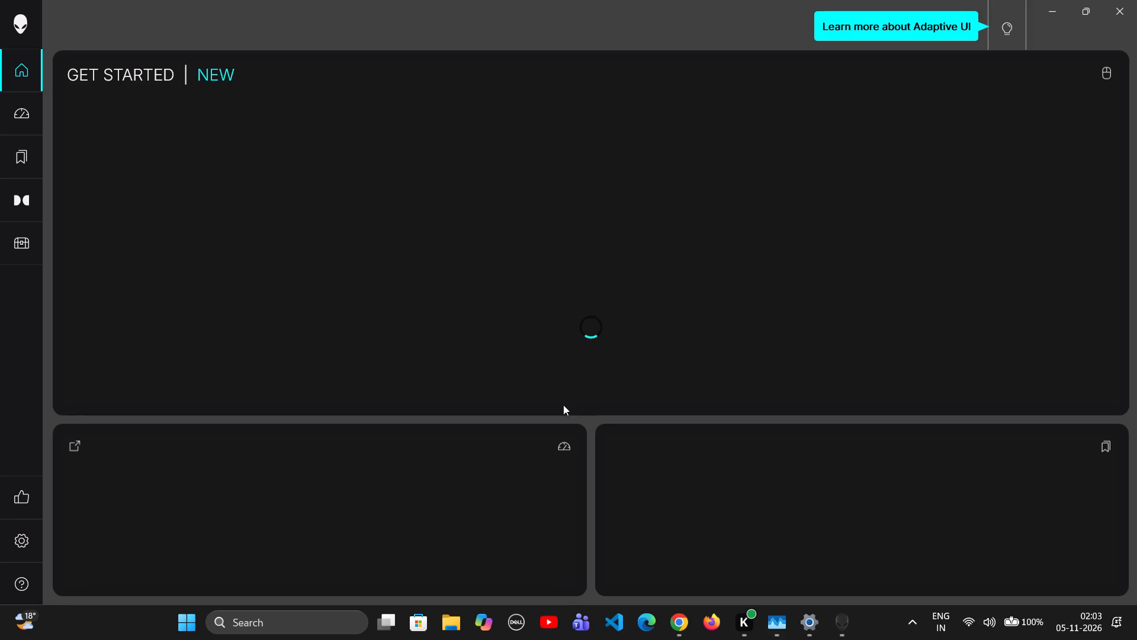
{"action": "left_click", "coordinate": [27, 119]}
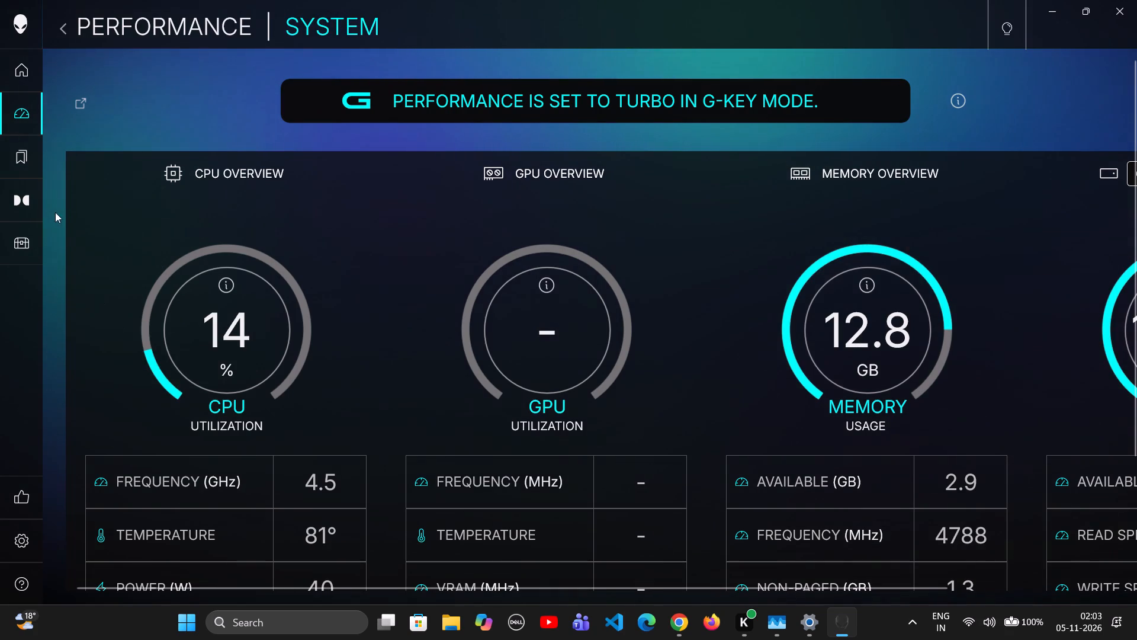
{"action": "scroll", "coordinate": [355, 411], "scroll_direction": "down", "scroll_amount": 5}
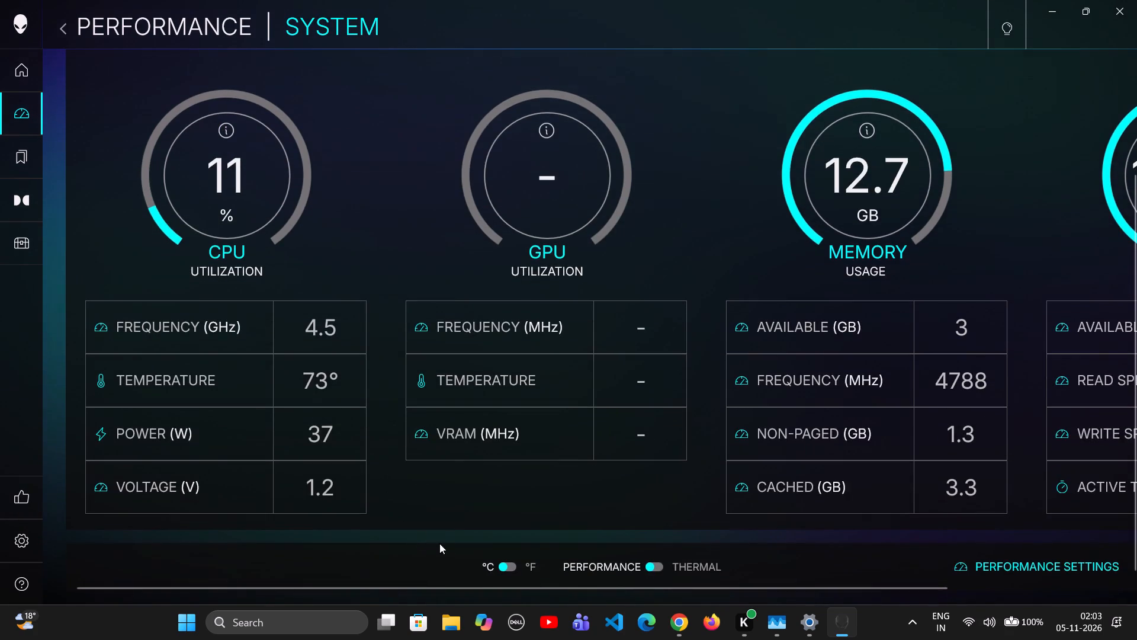
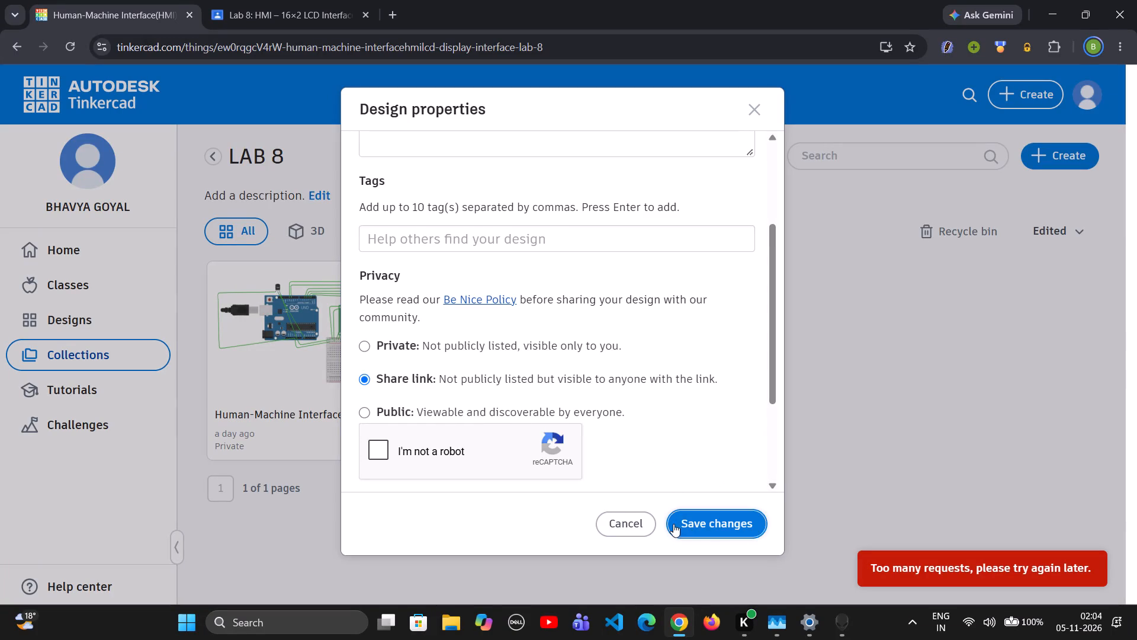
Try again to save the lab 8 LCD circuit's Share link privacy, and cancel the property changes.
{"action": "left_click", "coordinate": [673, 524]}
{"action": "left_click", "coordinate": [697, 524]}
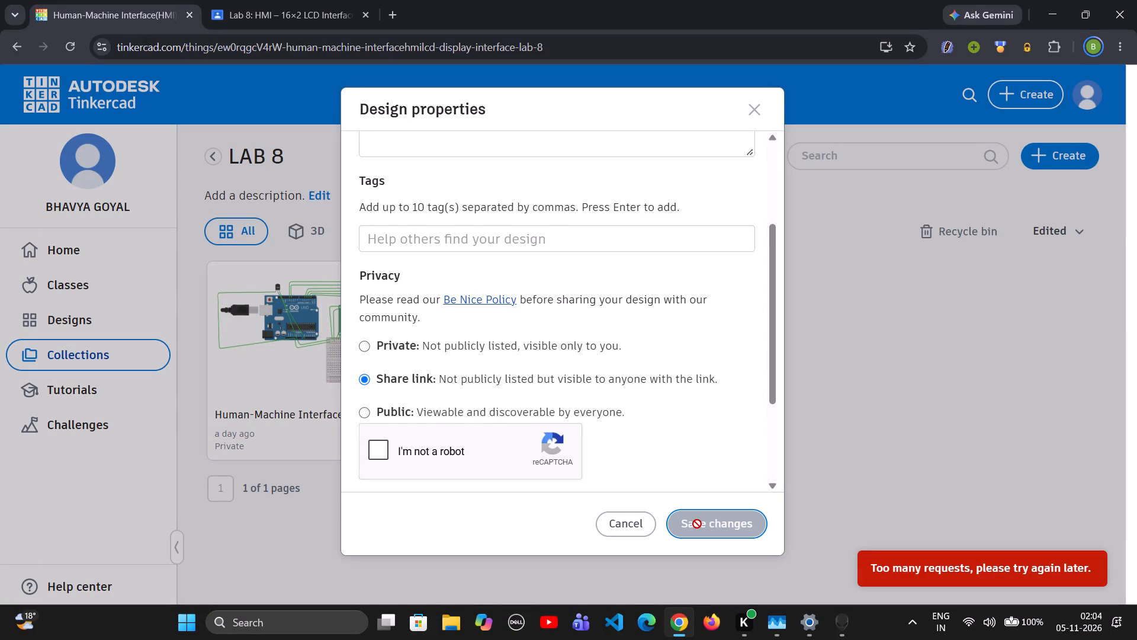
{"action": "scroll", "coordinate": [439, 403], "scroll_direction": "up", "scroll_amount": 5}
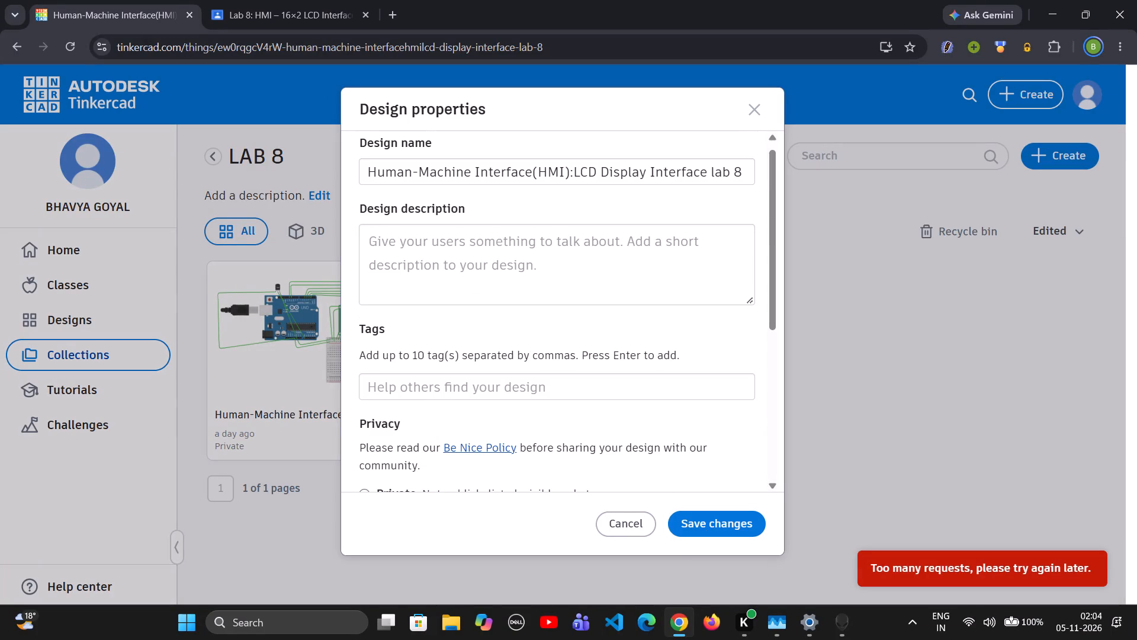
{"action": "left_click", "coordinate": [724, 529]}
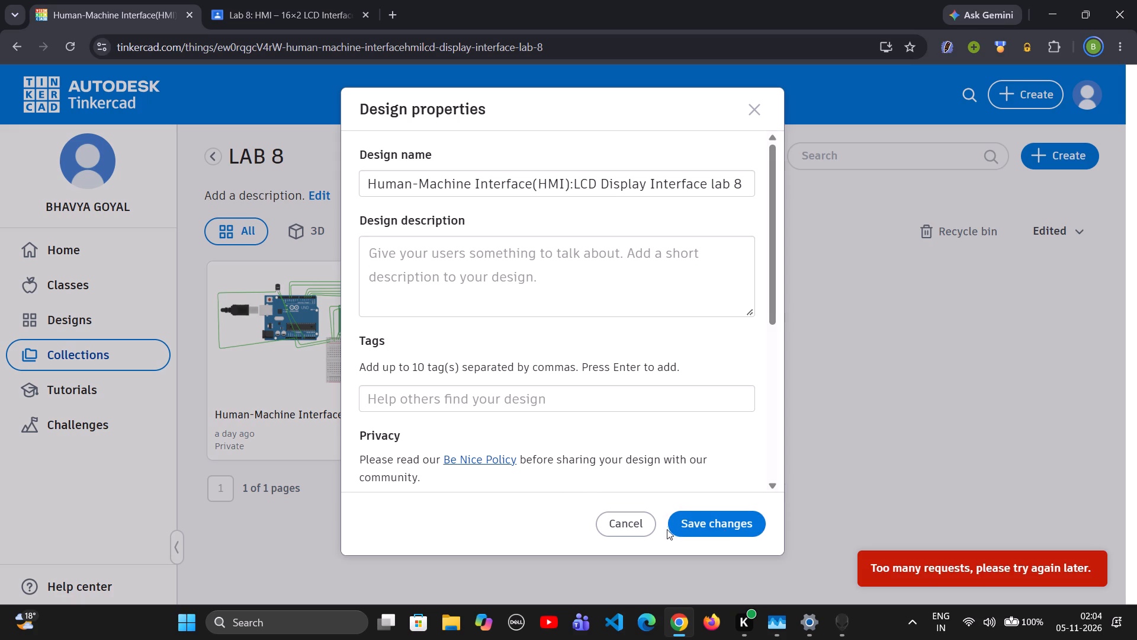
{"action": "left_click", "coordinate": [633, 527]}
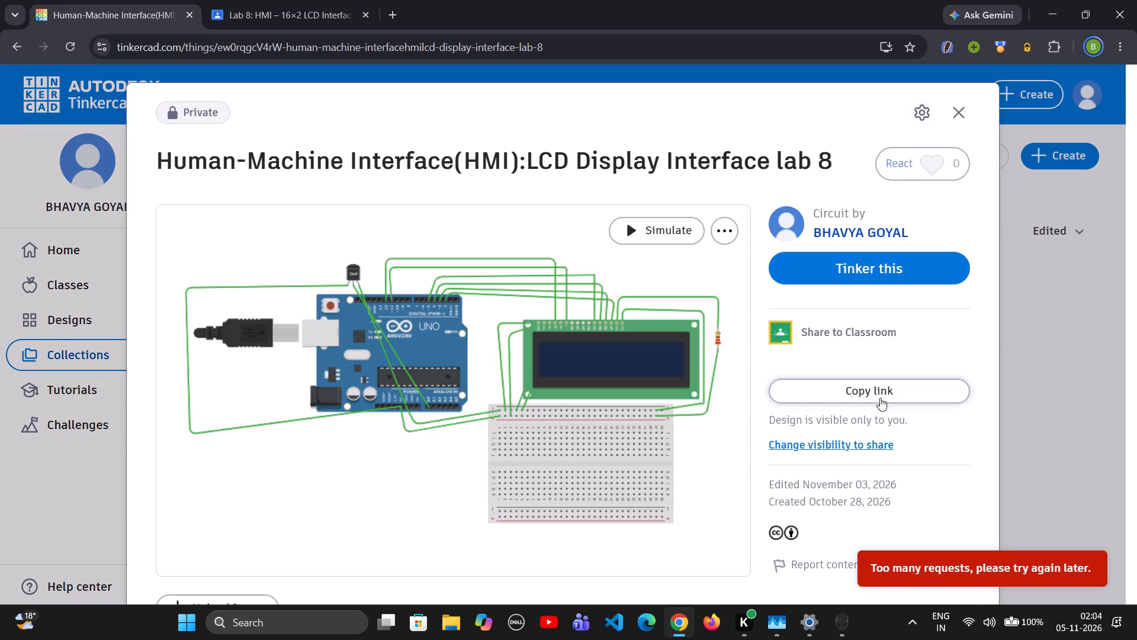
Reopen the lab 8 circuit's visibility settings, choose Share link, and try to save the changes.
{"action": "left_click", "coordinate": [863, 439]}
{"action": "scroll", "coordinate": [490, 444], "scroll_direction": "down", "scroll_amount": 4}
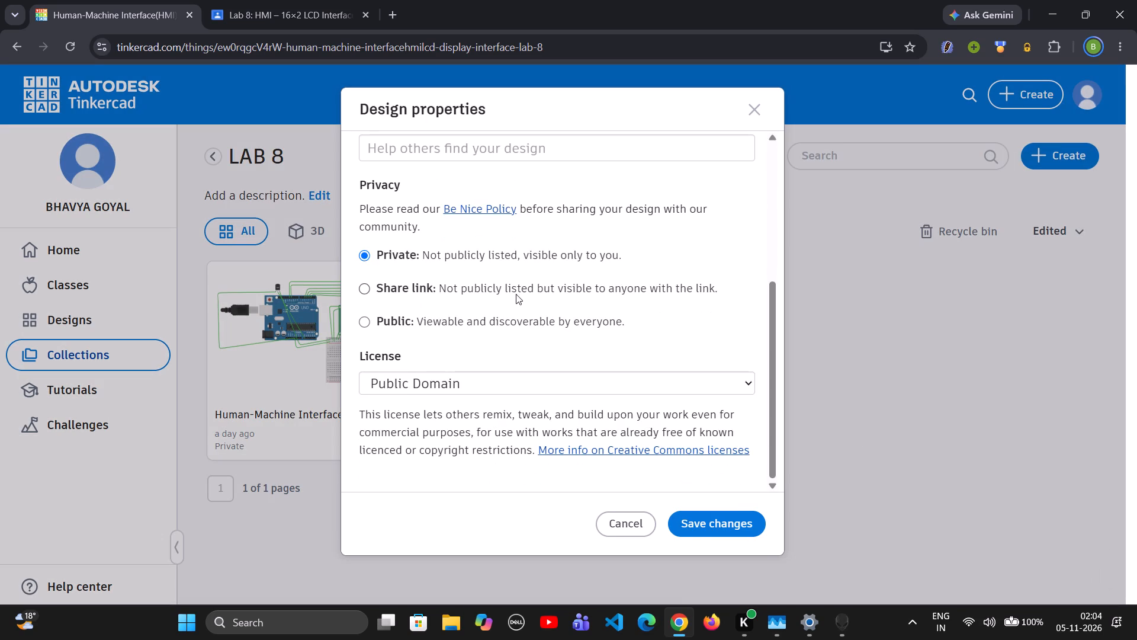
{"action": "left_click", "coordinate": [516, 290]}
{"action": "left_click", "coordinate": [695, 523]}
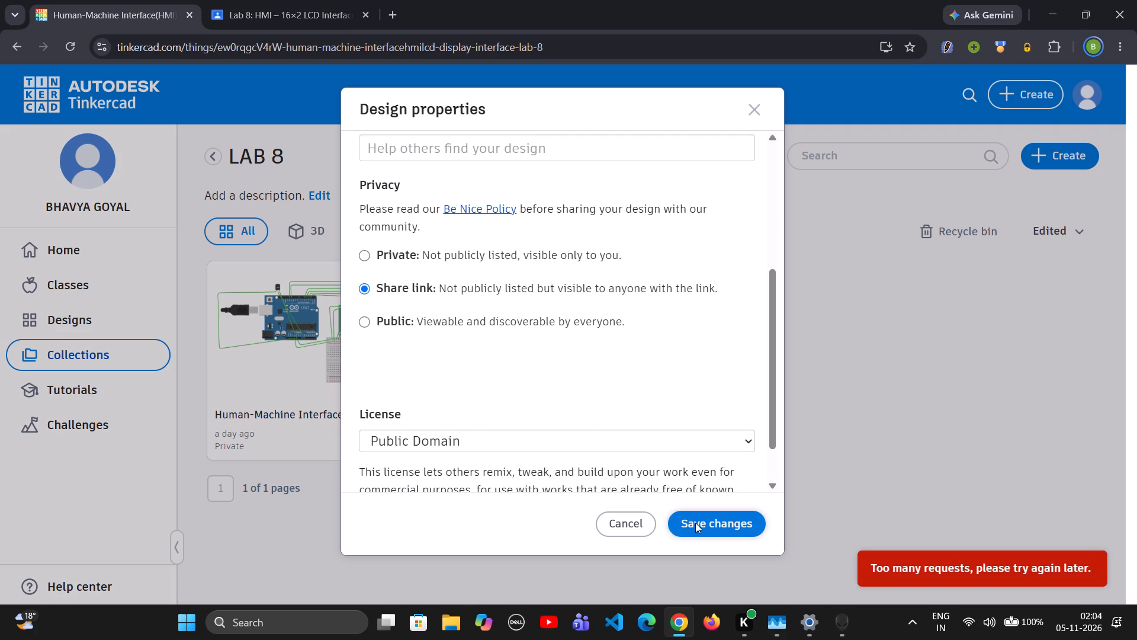
Switch to Google Classroom and examine the B.Tech. 3rd Year stream, the Lab 8 assignment and the Lab 7 submission.
{"action": "left_click", "coordinate": [278, 0]}
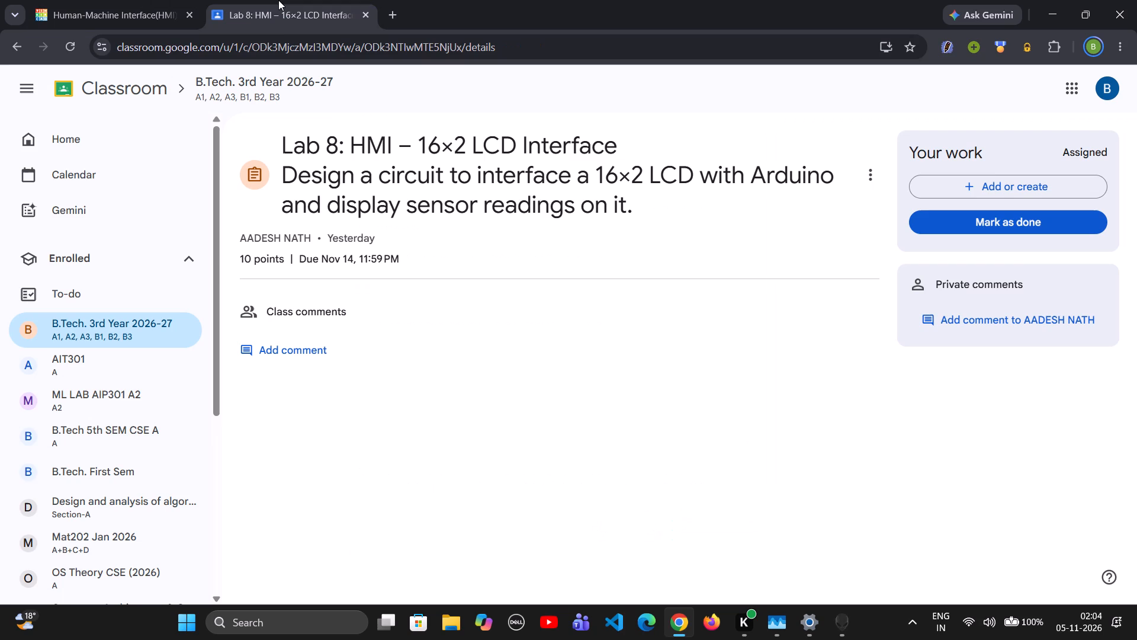
{"action": "left_click", "coordinate": [97, 348]}
{"action": "left_click", "coordinate": [107, 329]}
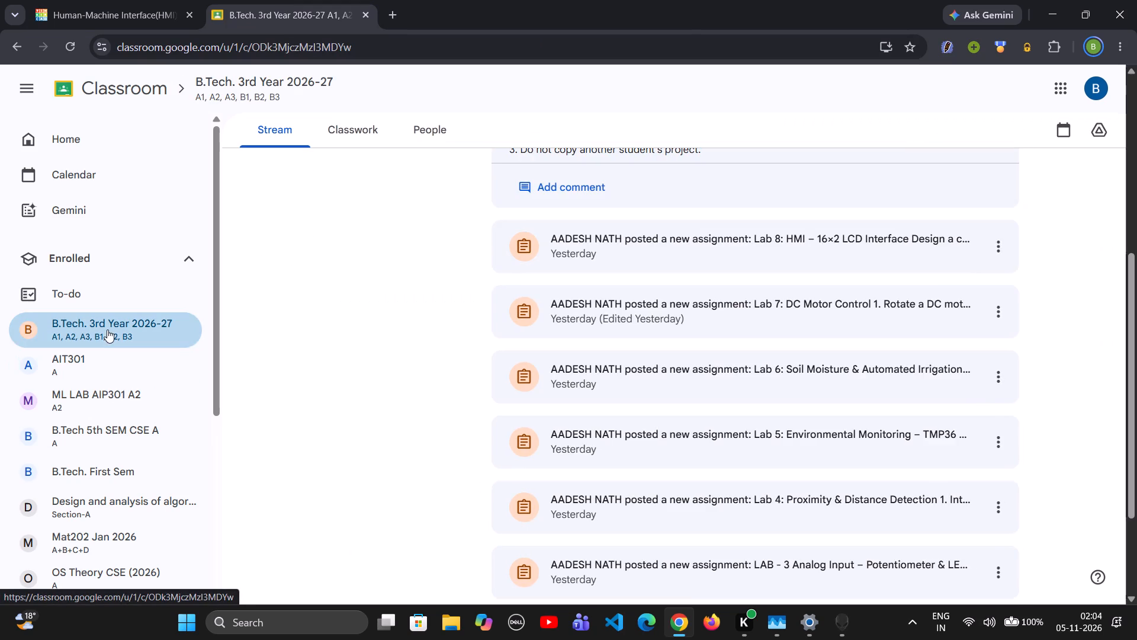
{"action": "scroll", "coordinate": [761, 354], "scroll_direction": "up", "scroll_amount": 3}
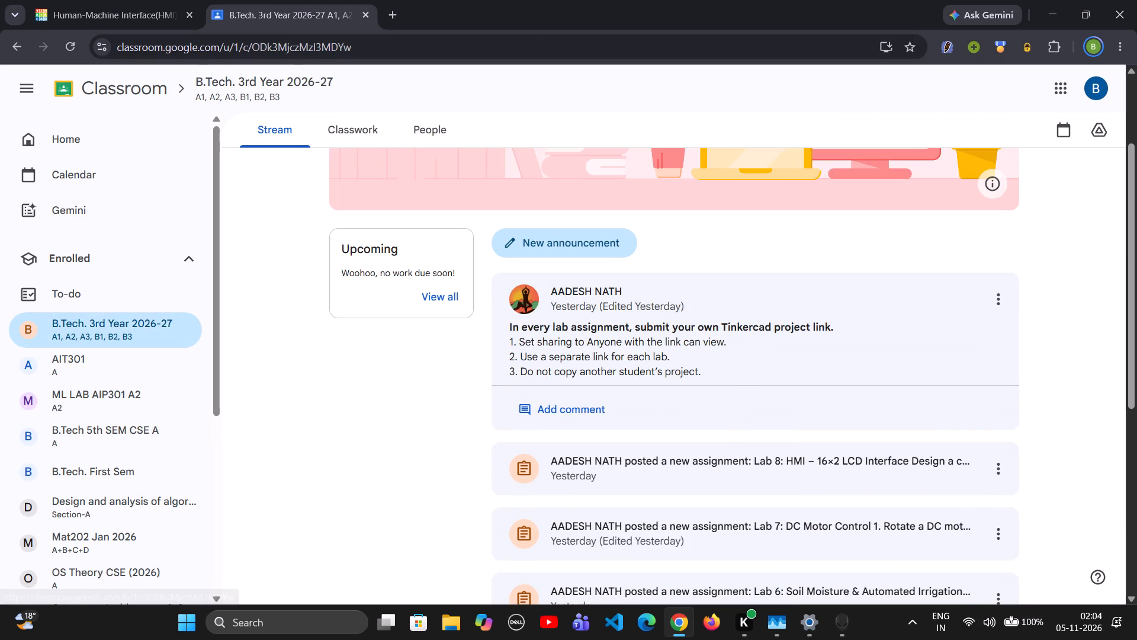
{"action": "scroll", "coordinate": [574, 382], "scroll_direction": "up", "scroll_amount": 1}
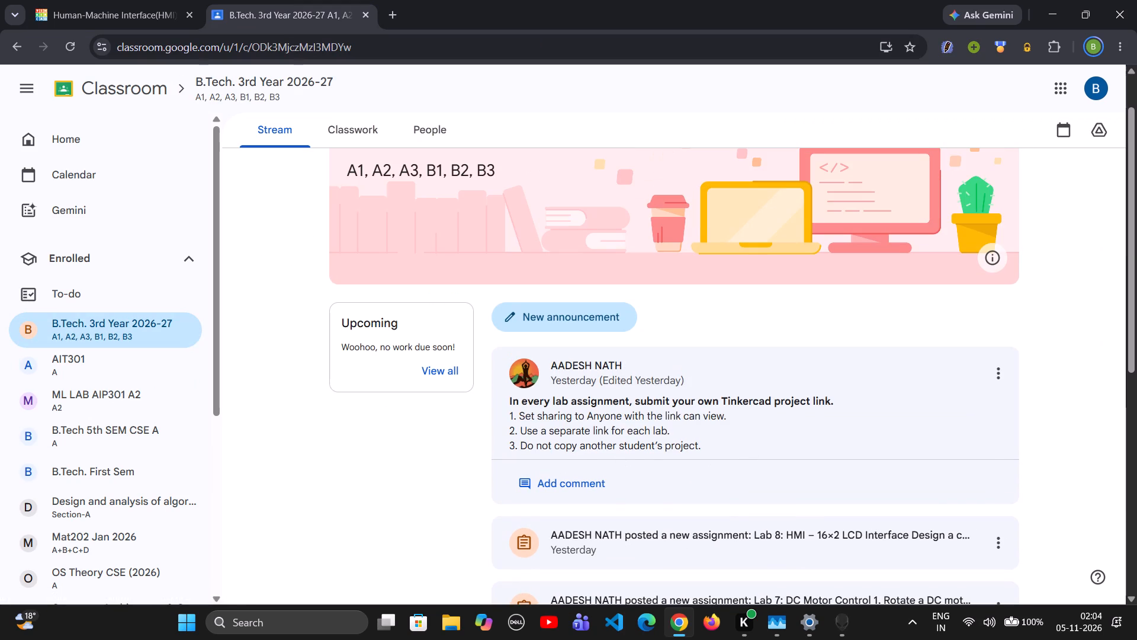
{"action": "scroll", "coordinate": [574, 379], "scroll_direction": "down", "scroll_amount": 2}
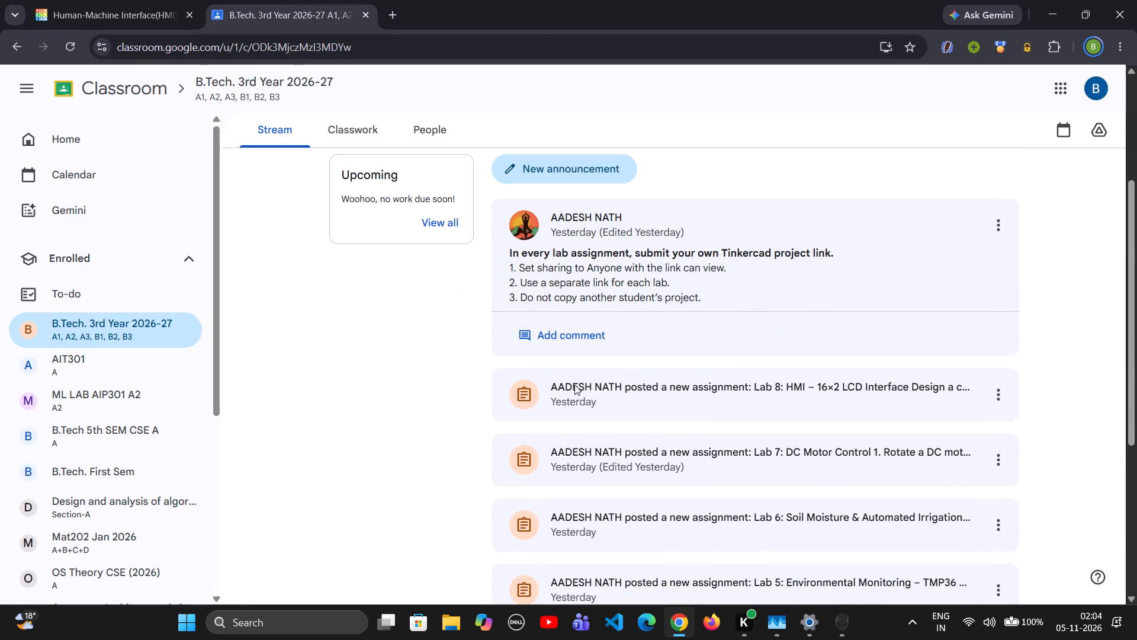
{"action": "left_click", "coordinate": [585, 404]}
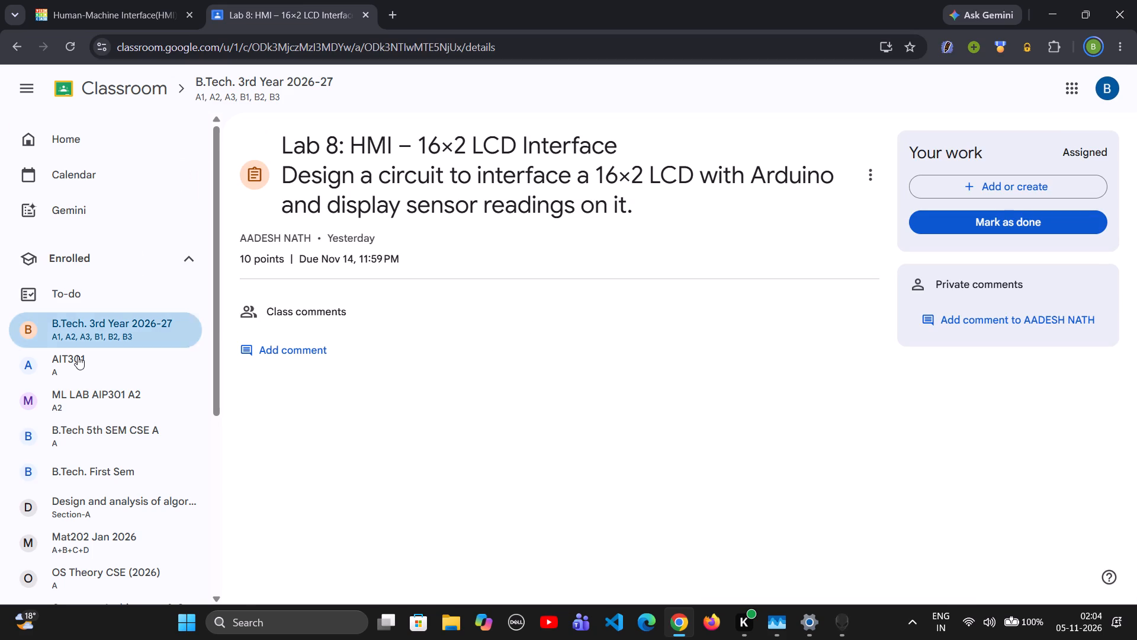
{"action": "left_click", "coordinate": [136, 332]}
{"action": "scroll", "coordinate": [715, 417], "scroll_direction": "down", "scroll_amount": 4}
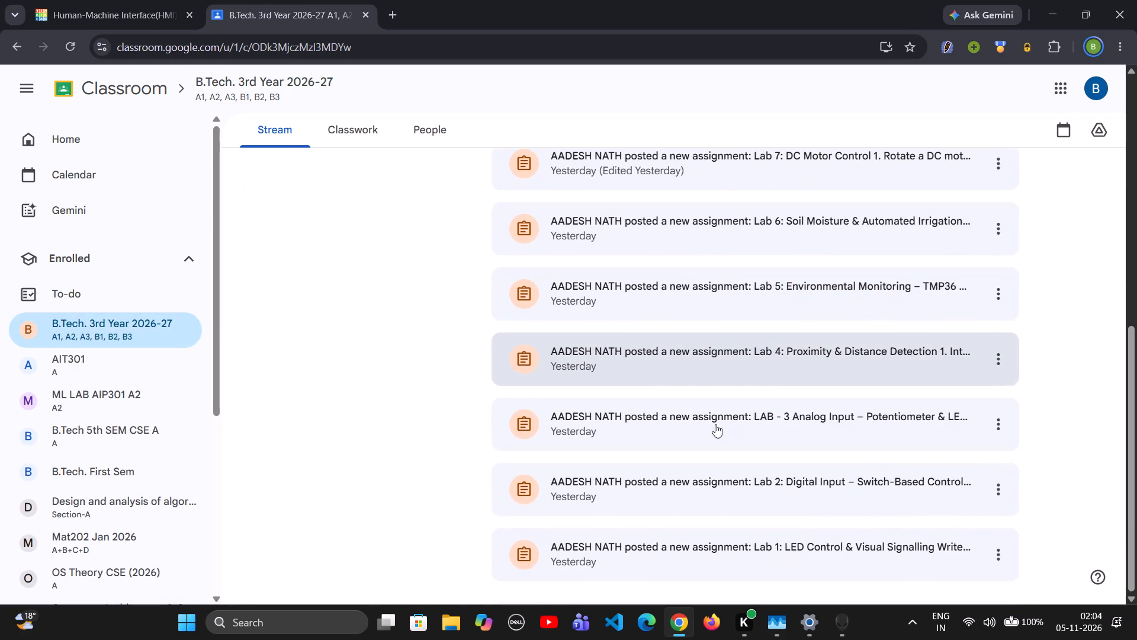
{"action": "scroll", "coordinate": [719, 423], "scroll_direction": "down", "scroll_amount": 4}
{"action": "scroll", "coordinate": [719, 423], "scroll_direction": "up", "scroll_amount": 1}
{"action": "scroll", "coordinate": [719, 423], "scroll_direction": "down", "scroll_amount": 1}
{"action": "scroll", "coordinate": [719, 423], "scroll_direction": "up", "scroll_amount": 4}
{"action": "left_click", "coordinate": [701, 460]}
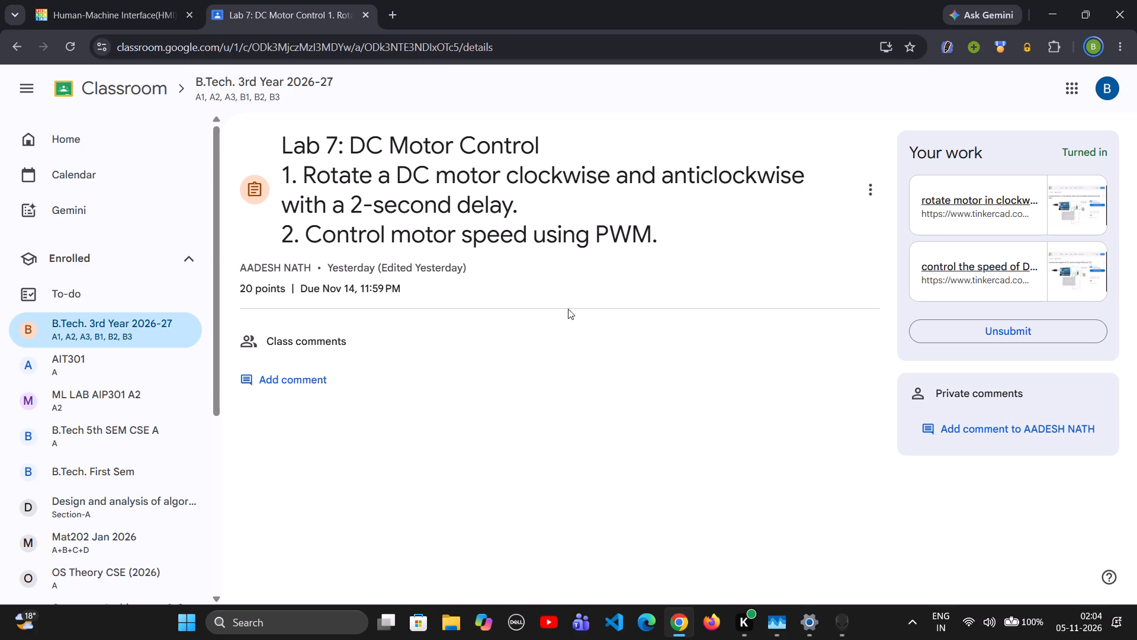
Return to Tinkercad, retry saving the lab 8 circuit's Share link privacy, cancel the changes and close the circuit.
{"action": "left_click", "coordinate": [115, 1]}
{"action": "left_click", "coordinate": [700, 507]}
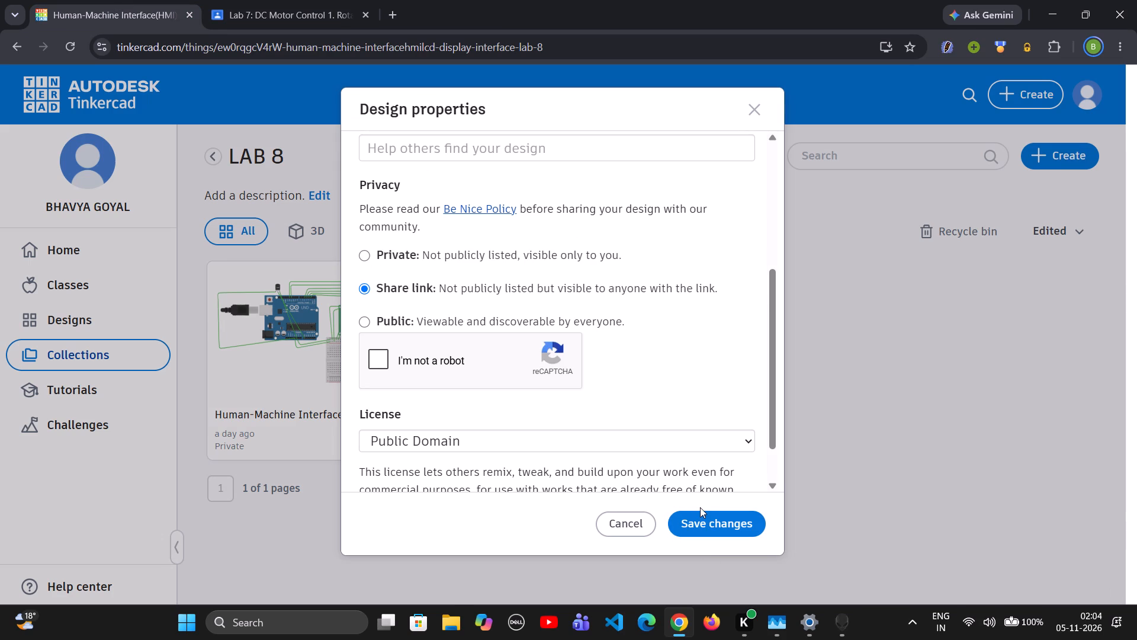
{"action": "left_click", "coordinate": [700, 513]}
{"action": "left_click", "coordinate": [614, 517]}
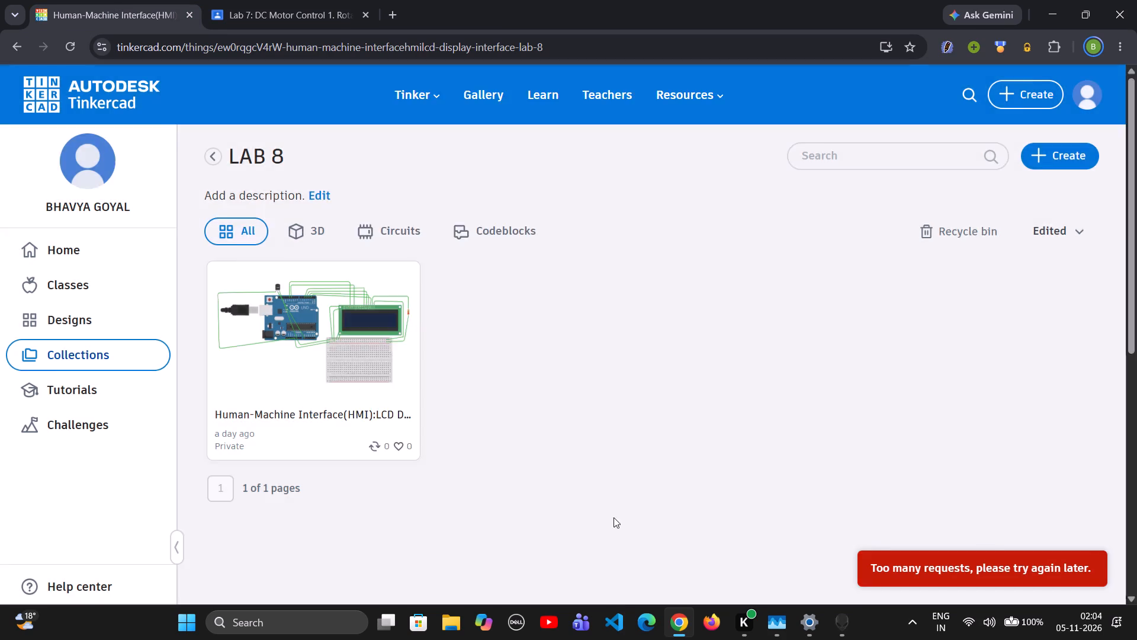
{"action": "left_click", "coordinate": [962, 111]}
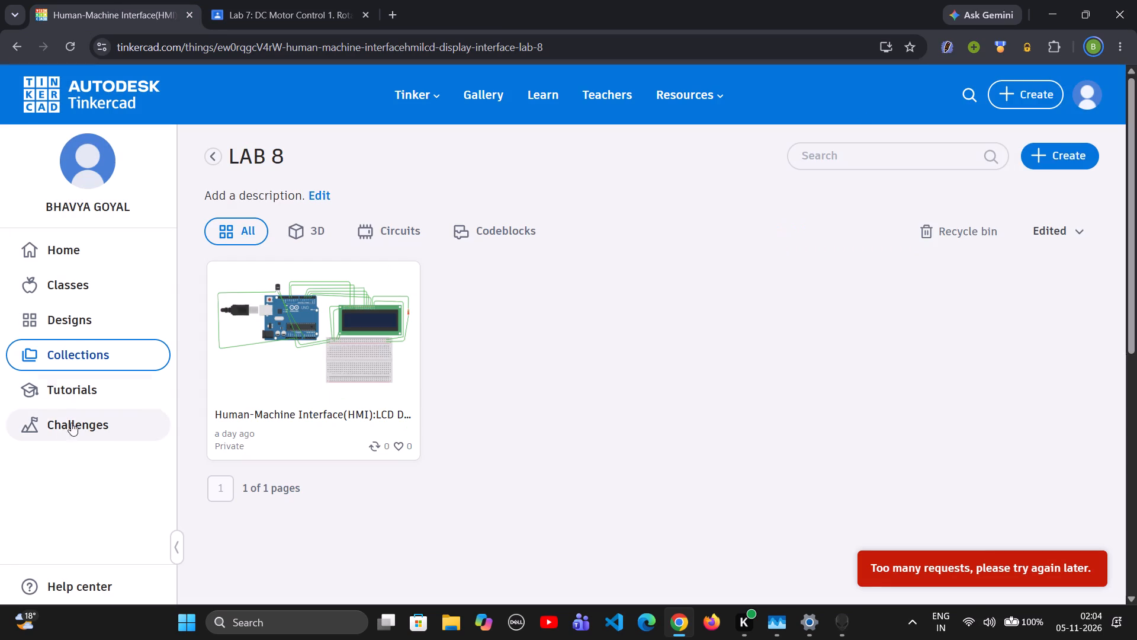
Go through the LAB 1, LAB 2, LAB 3 and LAB 4 collections to check the sharing status of their circuits.
{"action": "left_click", "coordinate": [62, 354]}
{"action": "scroll", "coordinate": [868, 460], "scroll_direction": "down", "scroll_amount": 6}
{"action": "left_click", "coordinate": [879, 393]}
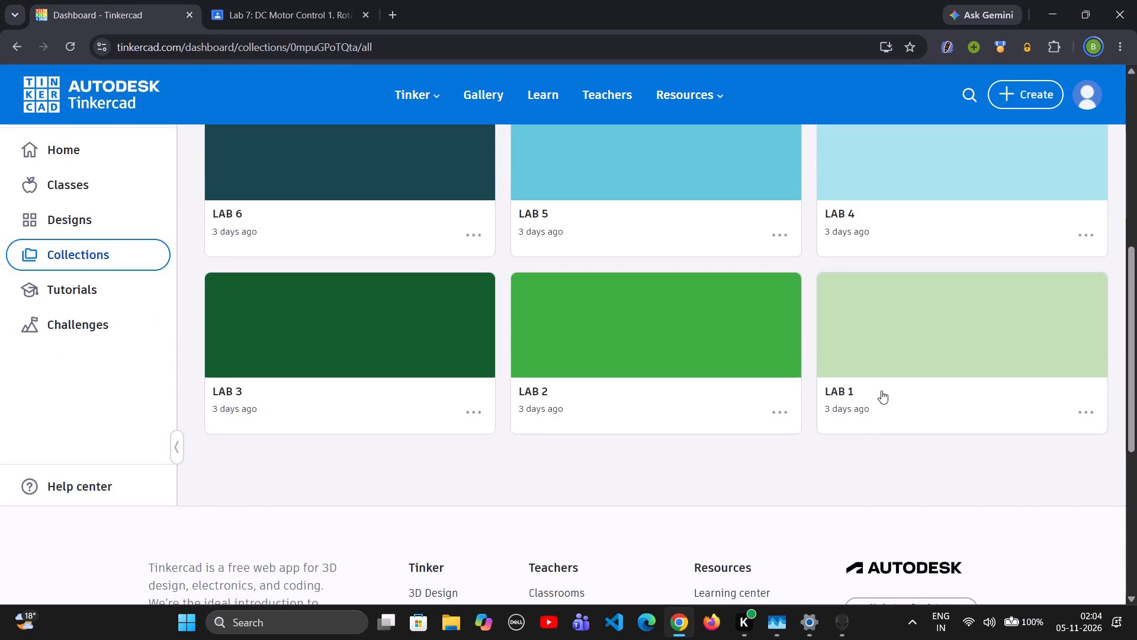
{"action": "left_click", "coordinate": [988, 344]}
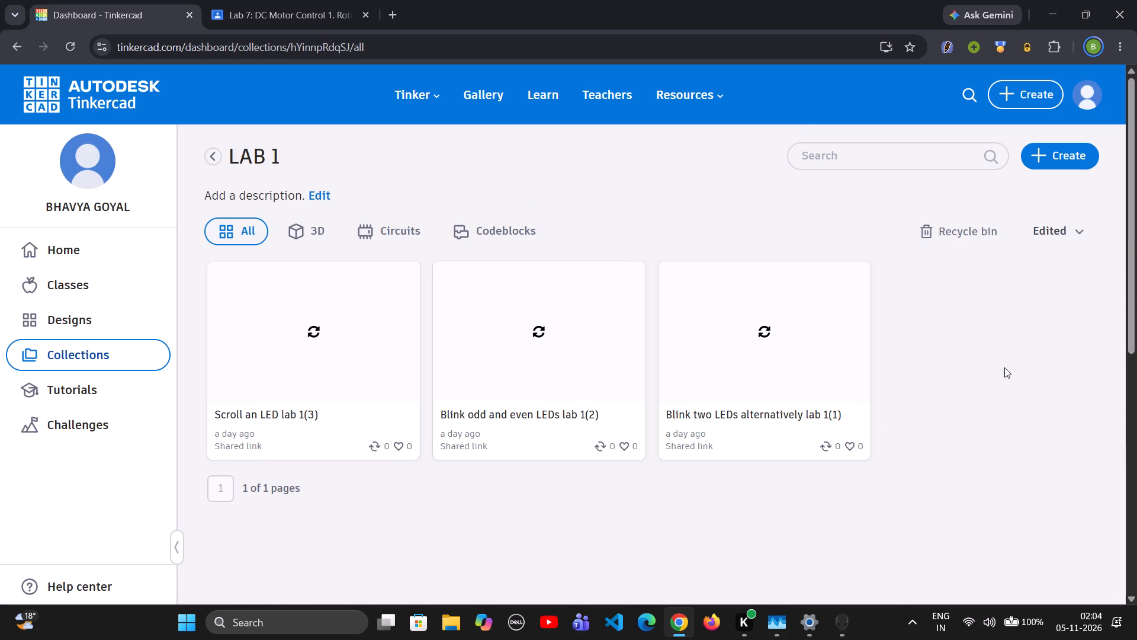
{"action": "left_click", "coordinate": [208, 159]}
{"action": "scroll", "coordinate": [702, 396], "scroll_direction": "down", "scroll_amount": 6}
{"action": "left_click", "coordinate": [699, 380]}
{"action": "left_click", "coordinate": [577, 328]}
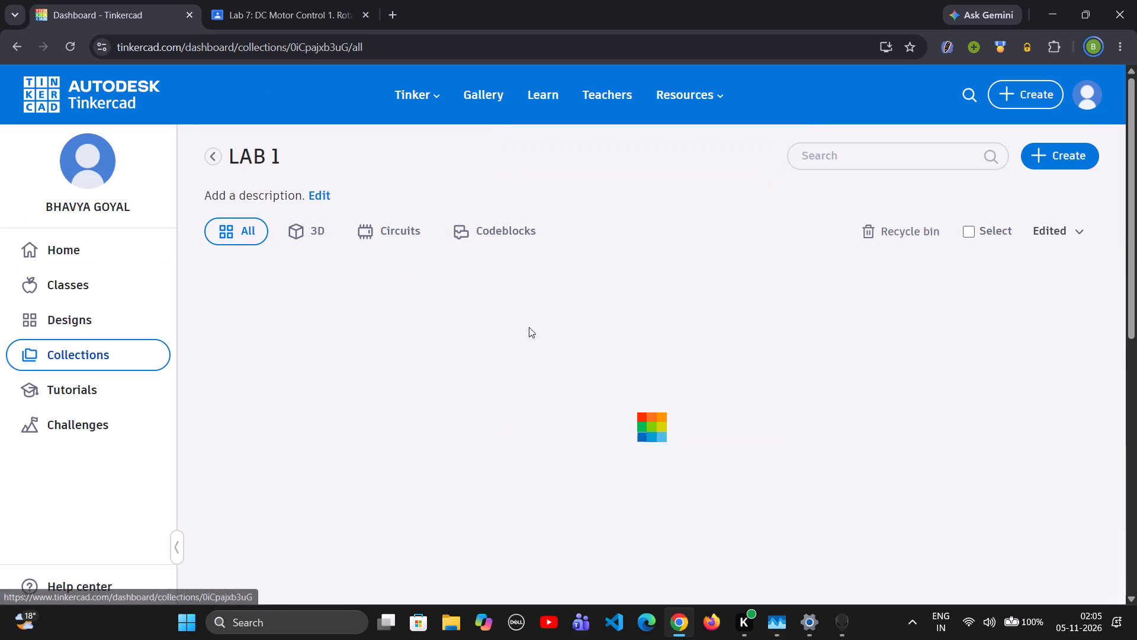
{"action": "left_click", "coordinate": [216, 147]}
{"action": "scroll", "coordinate": [301, 462], "scroll_direction": "down", "scroll_amount": 4}
{"action": "left_click", "coordinate": [300, 475]}
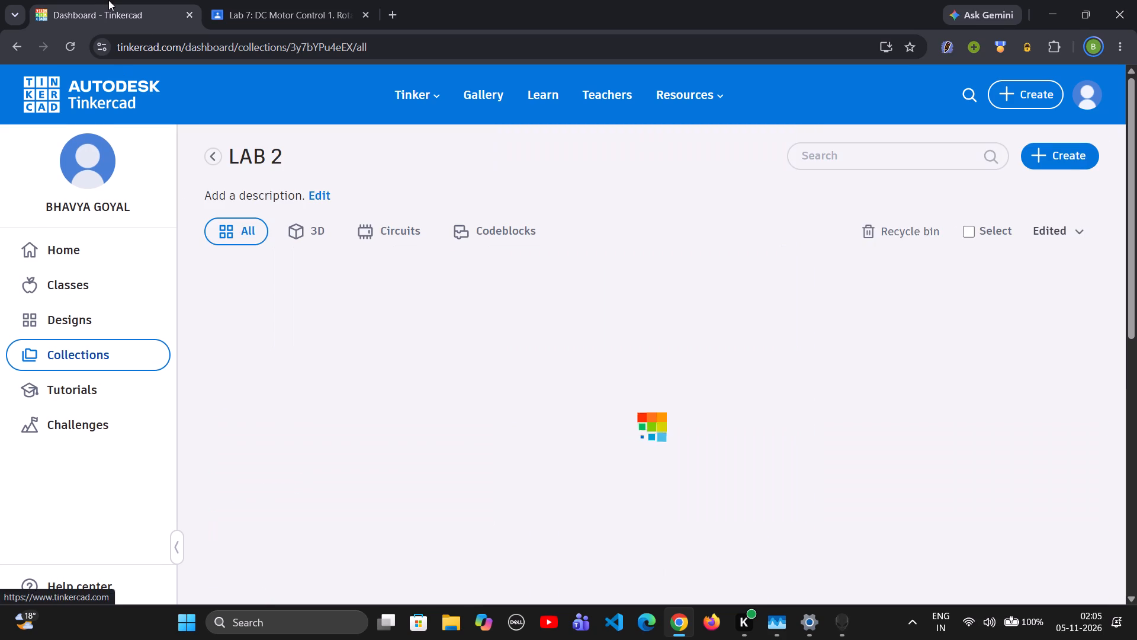
{"action": "left_click", "coordinate": [219, 160]}
{"action": "scroll", "coordinate": [868, 421], "scroll_direction": "down", "scroll_amount": 3}
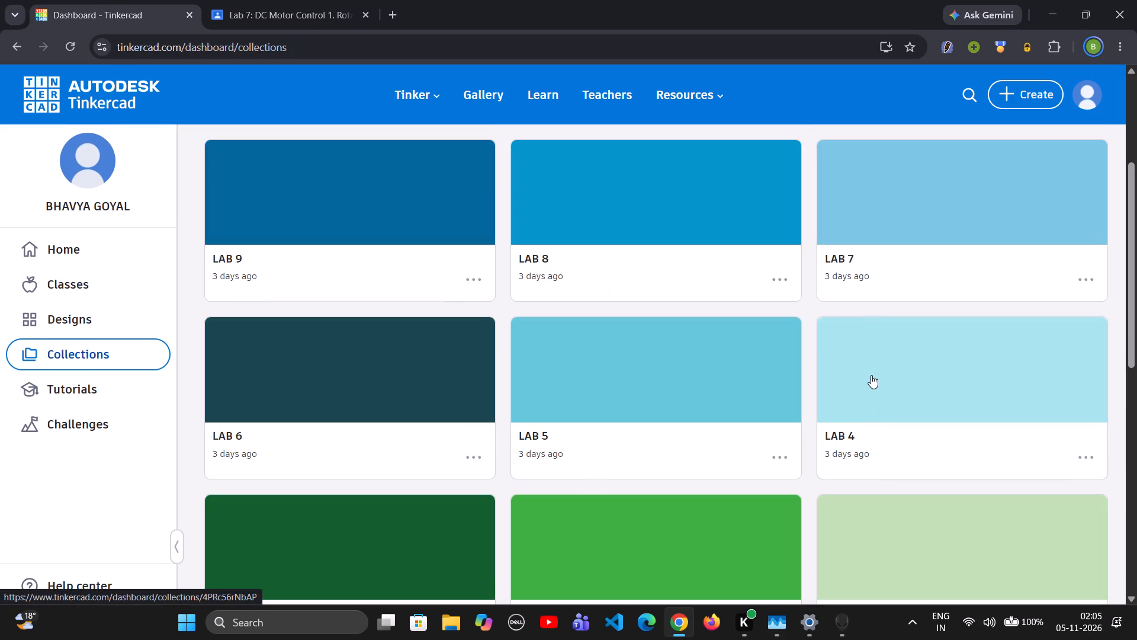
{"action": "left_click", "coordinate": [876, 393]}
{"action": "left_click", "coordinate": [219, 159]}
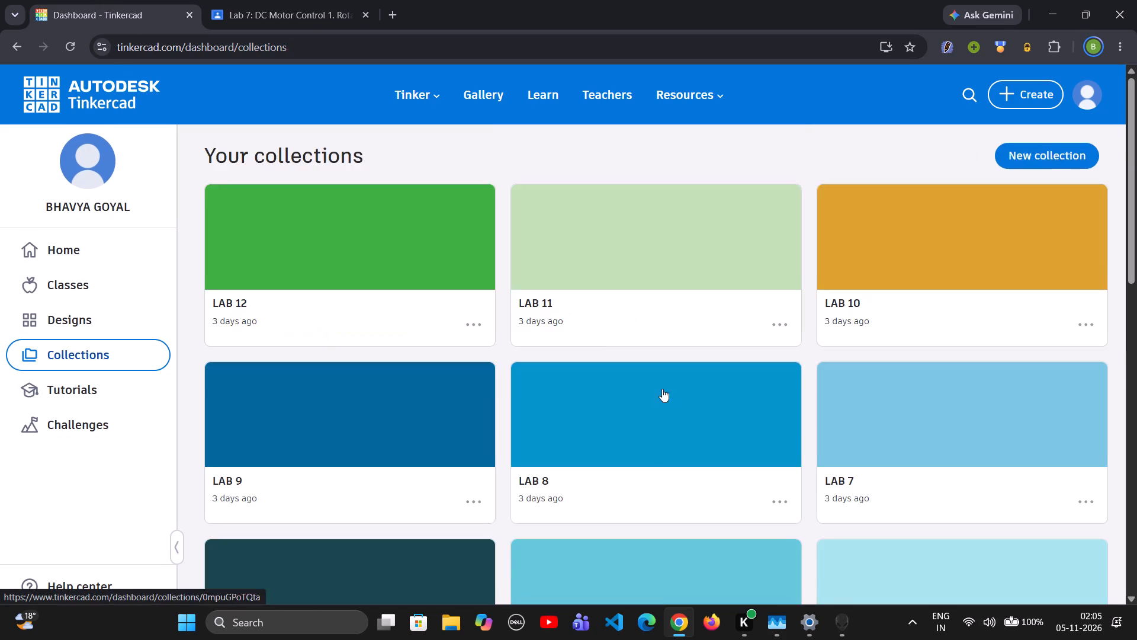
Go through the LAB 5, LAB 6 and LAB 7 collections to check the sharing status of their circuits.
{"action": "scroll", "coordinate": [672, 445], "scroll_direction": "down", "scroll_amount": 8}
{"action": "scroll", "coordinate": [574, 258], "scroll_direction": "up", "scroll_amount": 3}
{"action": "left_click", "coordinate": [617, 279]}
{"action": "left_click", "coordinate": [560, 245]}
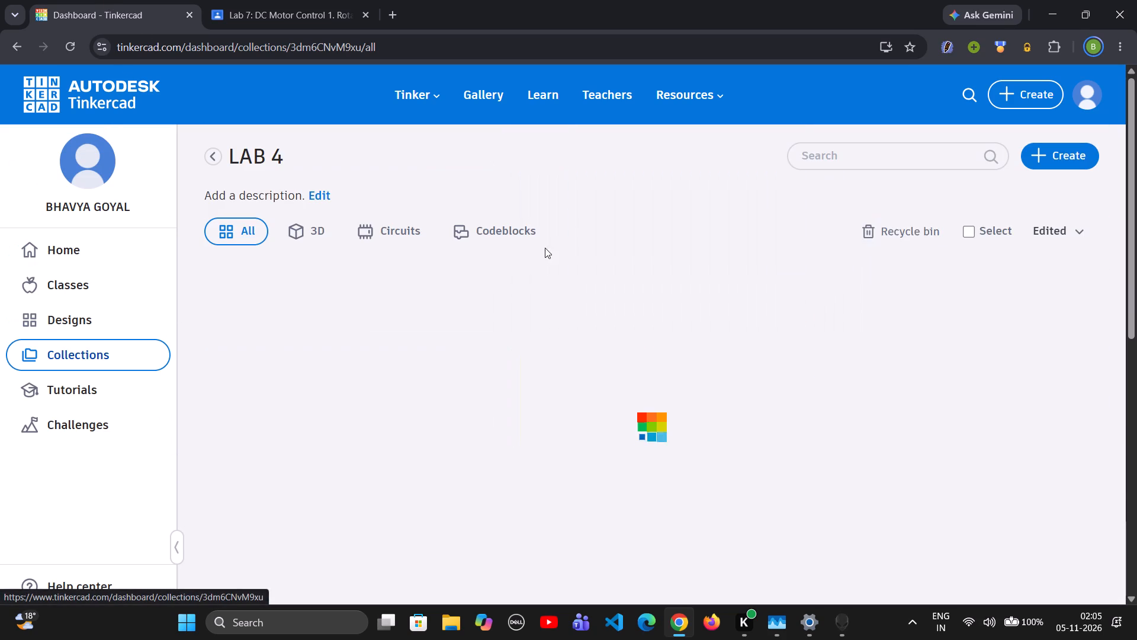
{"action": "left_click", "coordinate": [195, 154]}
{"action": "left_click", "coordinate": [205, 153]}
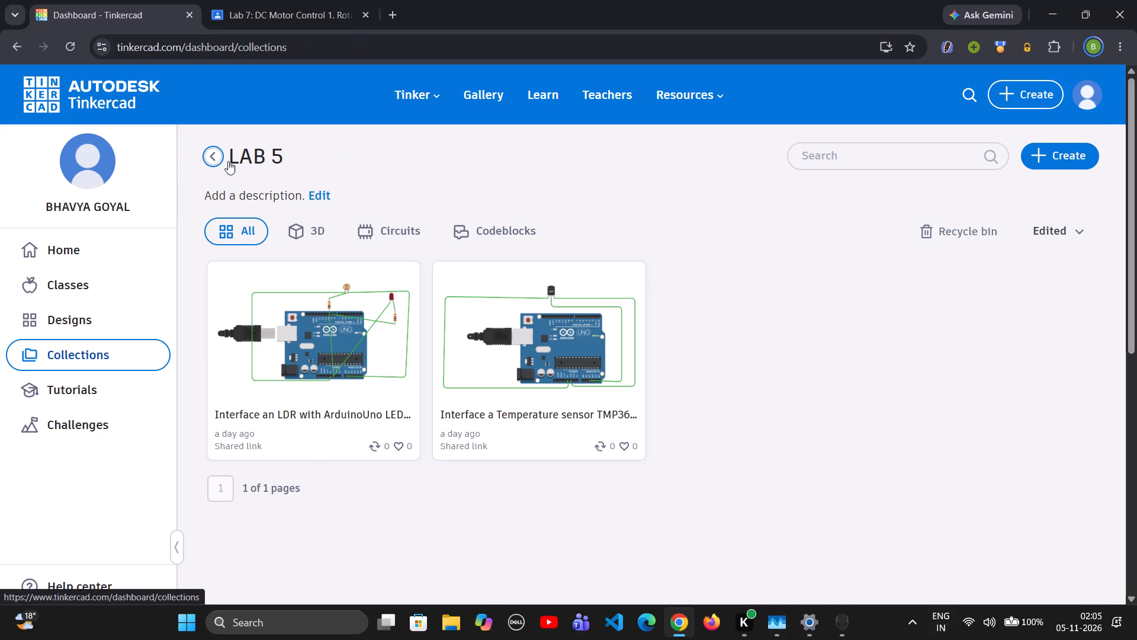
{"action": "scroll", "coordinate": [399, 407], "scroll_direction": "down", "scroll_amount": 5}
{"action": "left_click", "coordinate": [317, 247]}
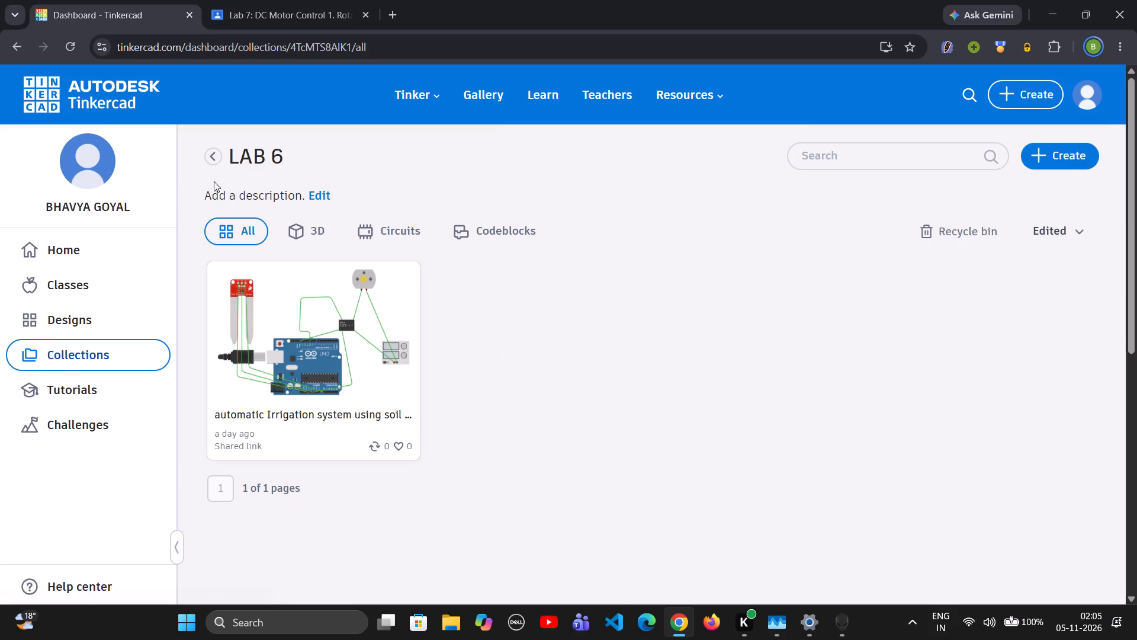
{"action": "left_click", "coordinate": [211, 168]}
{"action": "left_click", "coordinate": [213, 162]}
{"action": "left_click", "coordinate": [901, 428]}
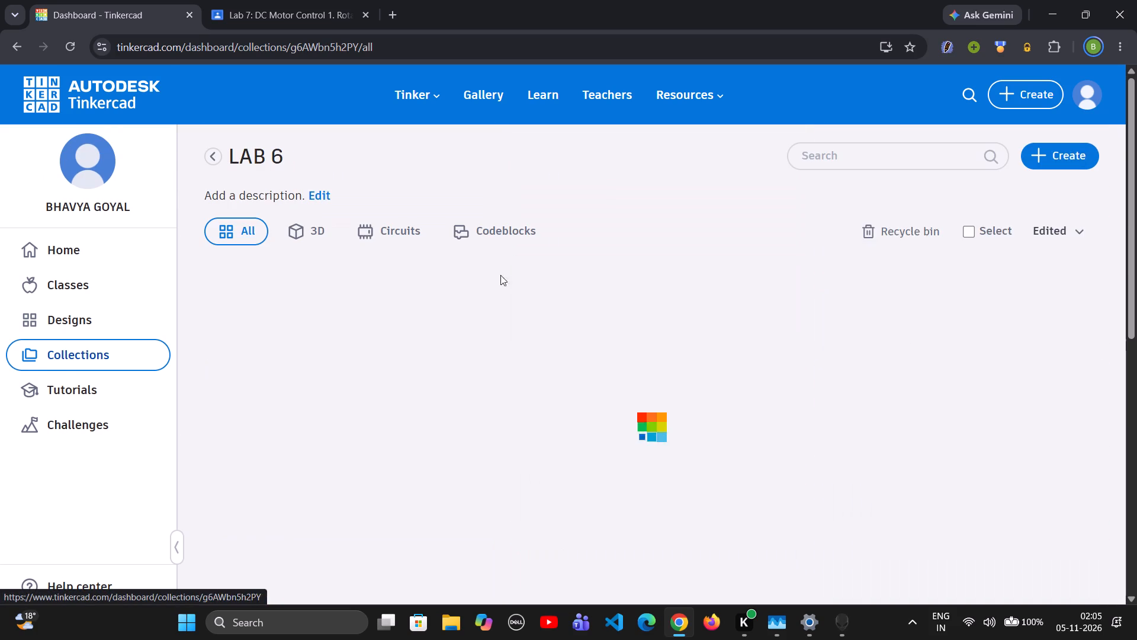
{"action": "left_click", "coordinate": [211, 155]}
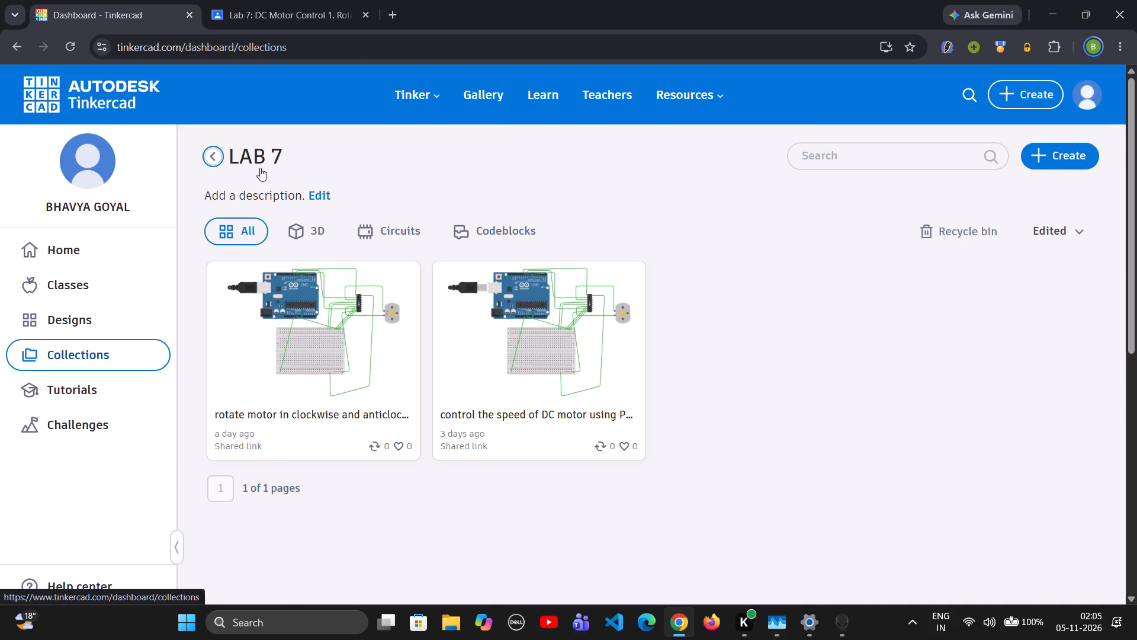
Open the LAB 8 LCD Display Interface circuit, set its privacy to Share link, complete the reCAPTCHA and save the changes.
{"action": "scroll", "coordinate": [644, 318], "scroll_direction": "down", "scroll_amount": 2}
{"action": "left_click", "coordinate": [624, 275]}
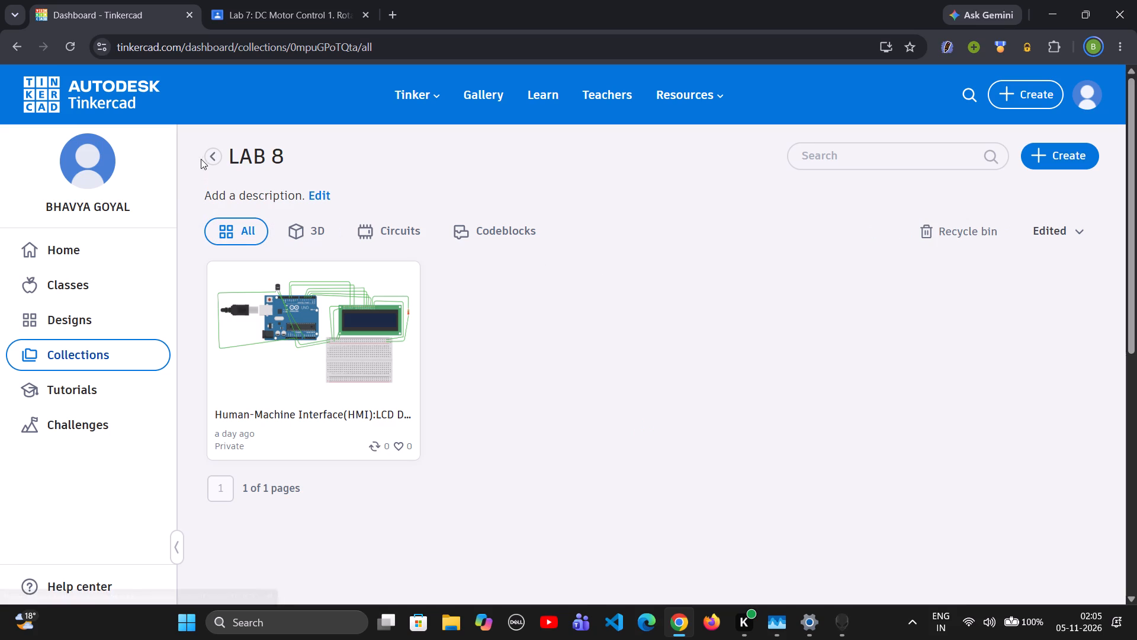
{"action": "left_click", "coordinate": [367, 324]}
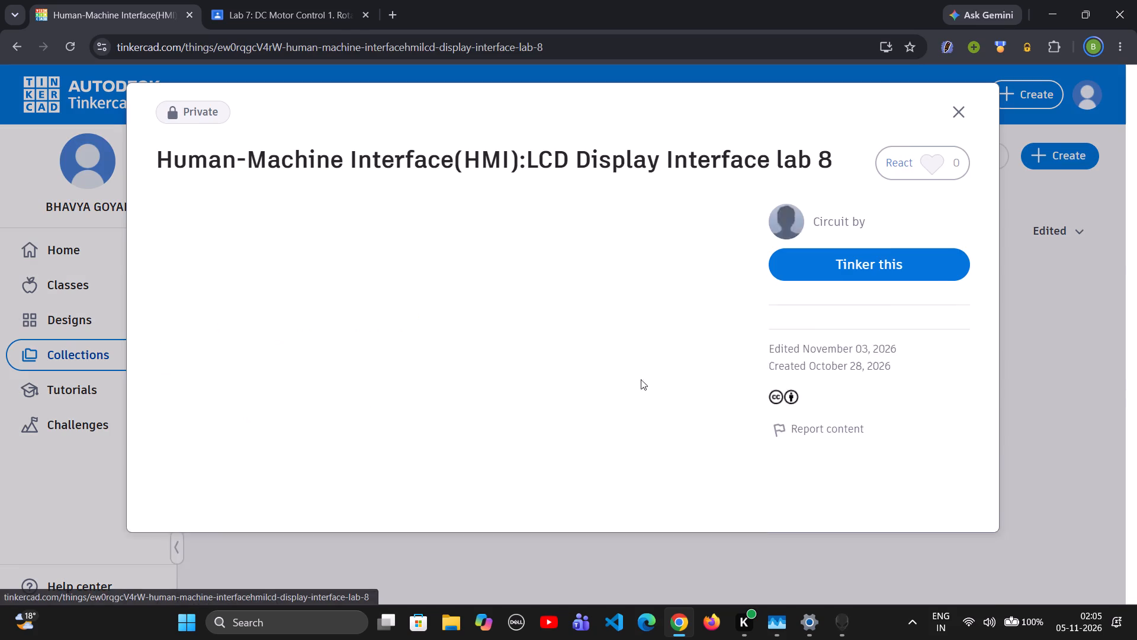
{"action": "left_click", "coordinate": [849, 442]}
{"action": "scroll", "coordinate": [482, 340], "scroll_direction": "down", "scroll_amount": 4}
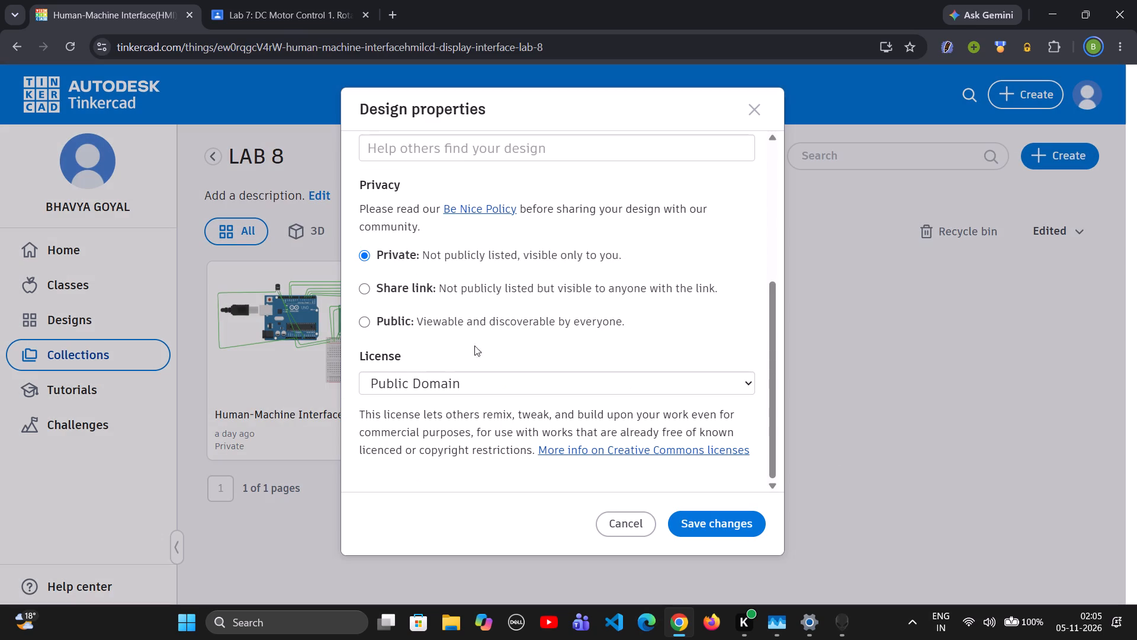
{"action": "left_click", "coordinate": [430, 289]}
{"action": "left_click", "coordinate": [714, 532]}
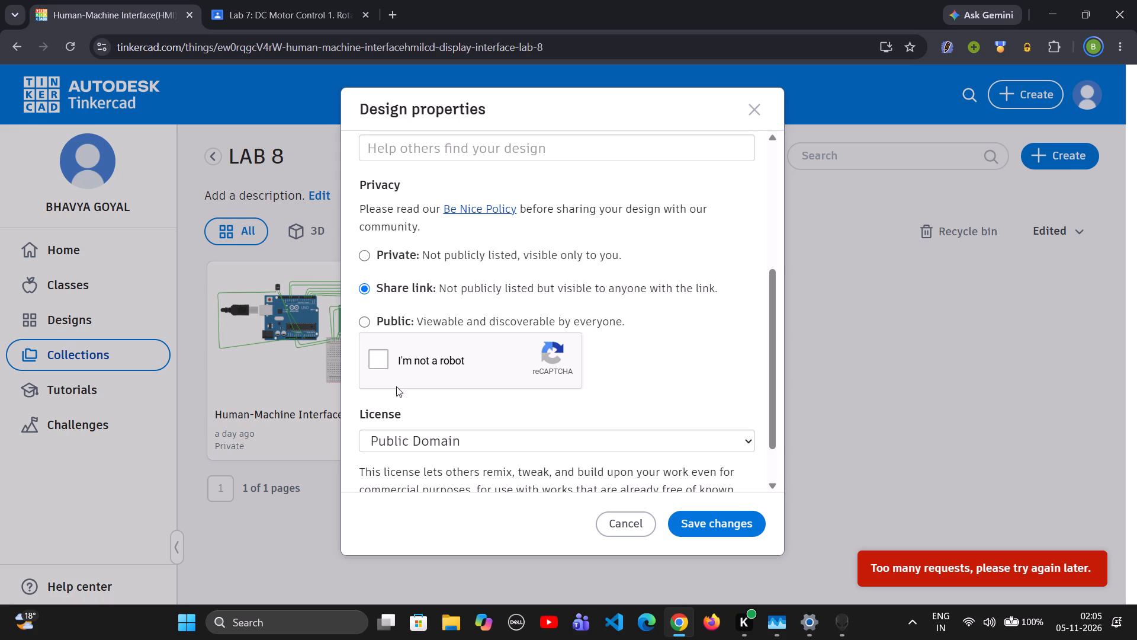
{"action": "left_click", "coordinate": [381, 361]}
{"action": "left_click", "coordinate": [696, 530]}
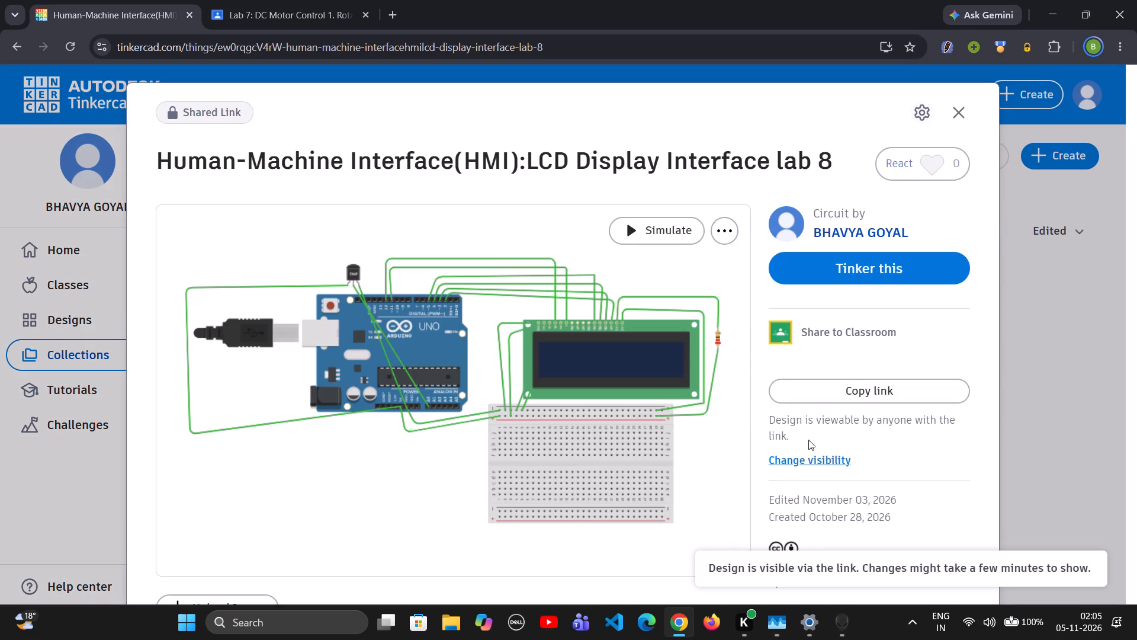
{"action": "scroll", "coordinate": [864, 482], "scroll_direction": "down", "scroll_amount": 2}
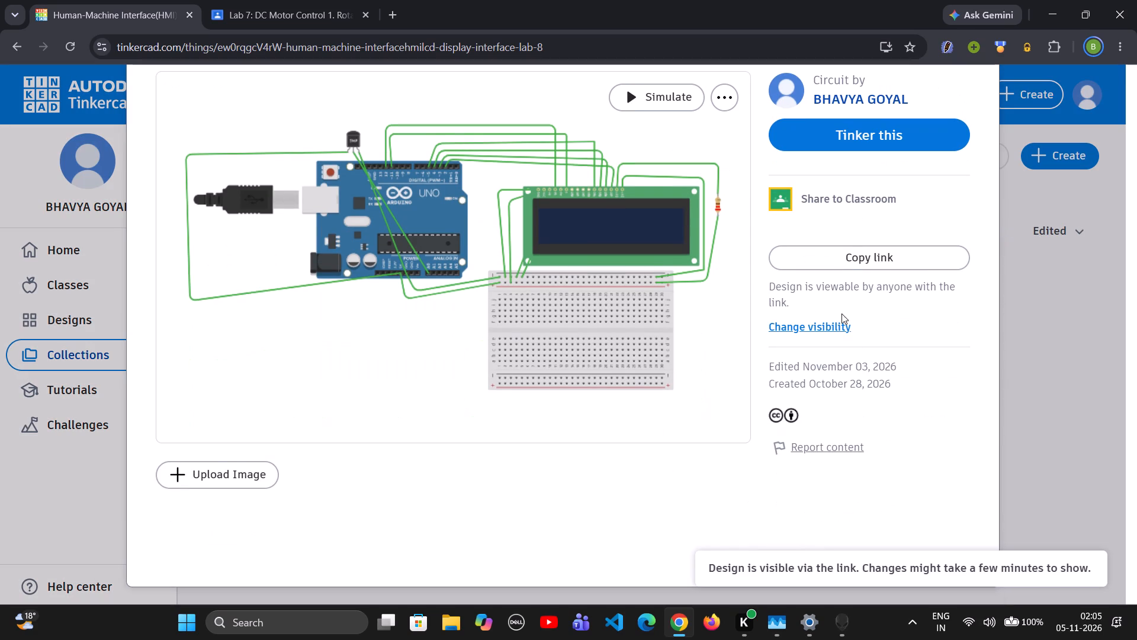
Copy the lab 8 circuit's link and open the Lab 8: HMI – 16×2 LCD Interface assignment in Google Classroom.
{"action": "left_click", "coordinate": [849, 268]}
{"action": "left_click", "coordinate": [214, 0]}
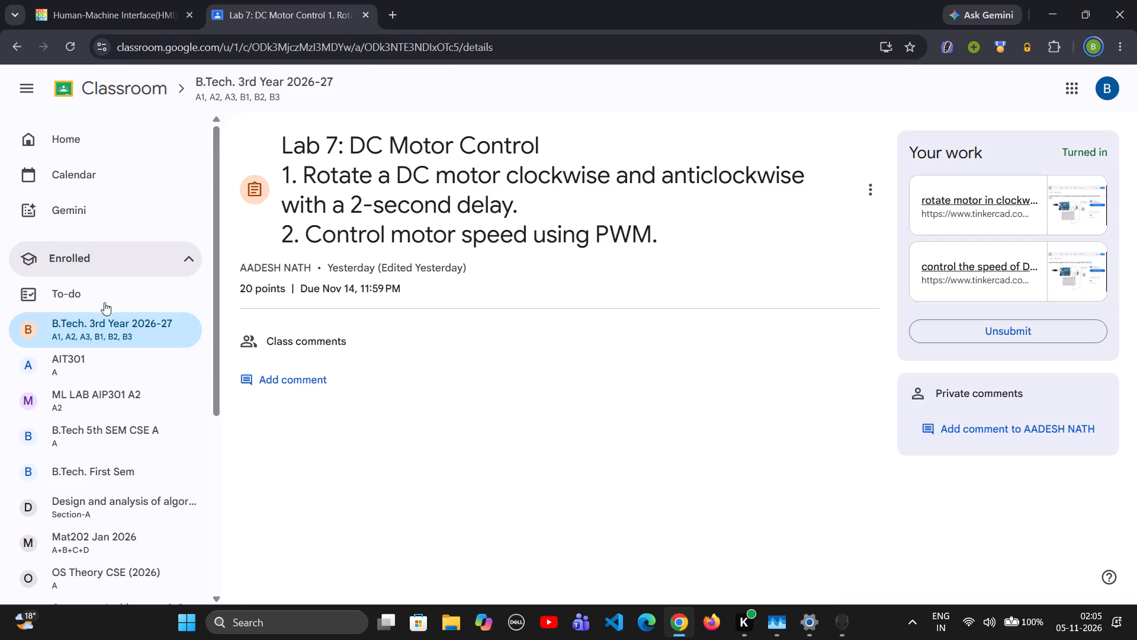
{"action": "left_click", "coordinate": [107, 328]}
{"action": "left_click", "coordinate": [633, 399]}
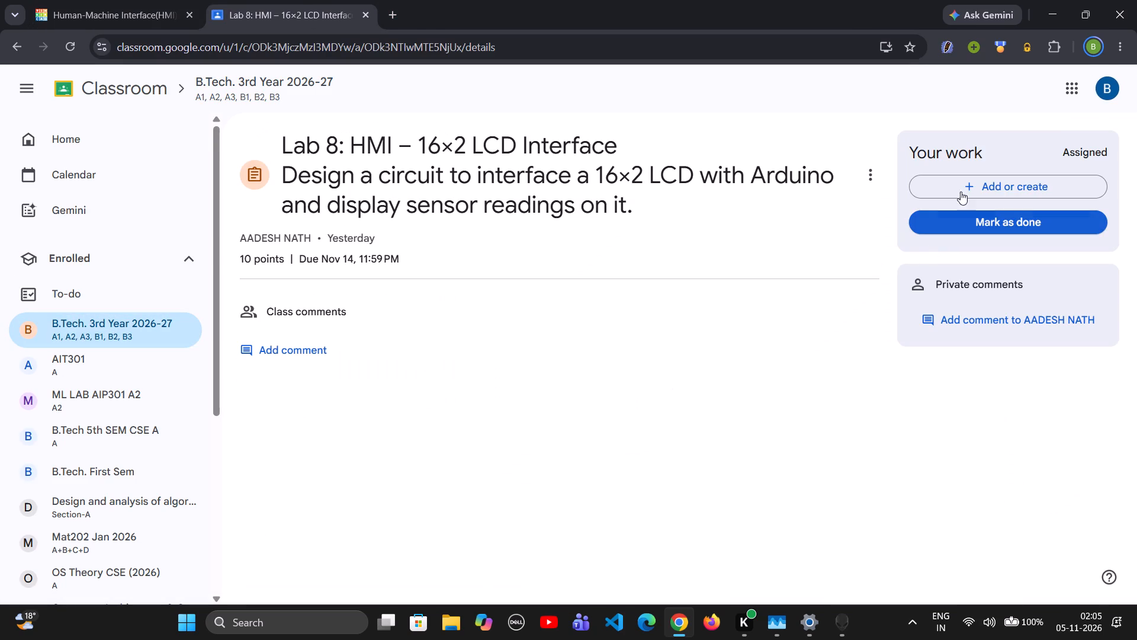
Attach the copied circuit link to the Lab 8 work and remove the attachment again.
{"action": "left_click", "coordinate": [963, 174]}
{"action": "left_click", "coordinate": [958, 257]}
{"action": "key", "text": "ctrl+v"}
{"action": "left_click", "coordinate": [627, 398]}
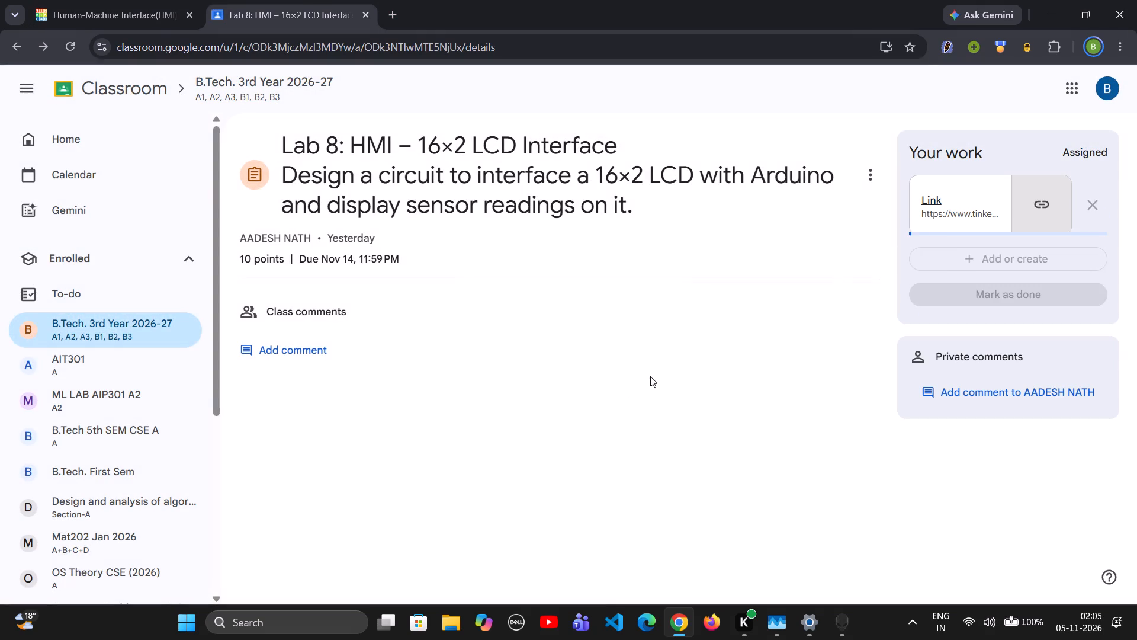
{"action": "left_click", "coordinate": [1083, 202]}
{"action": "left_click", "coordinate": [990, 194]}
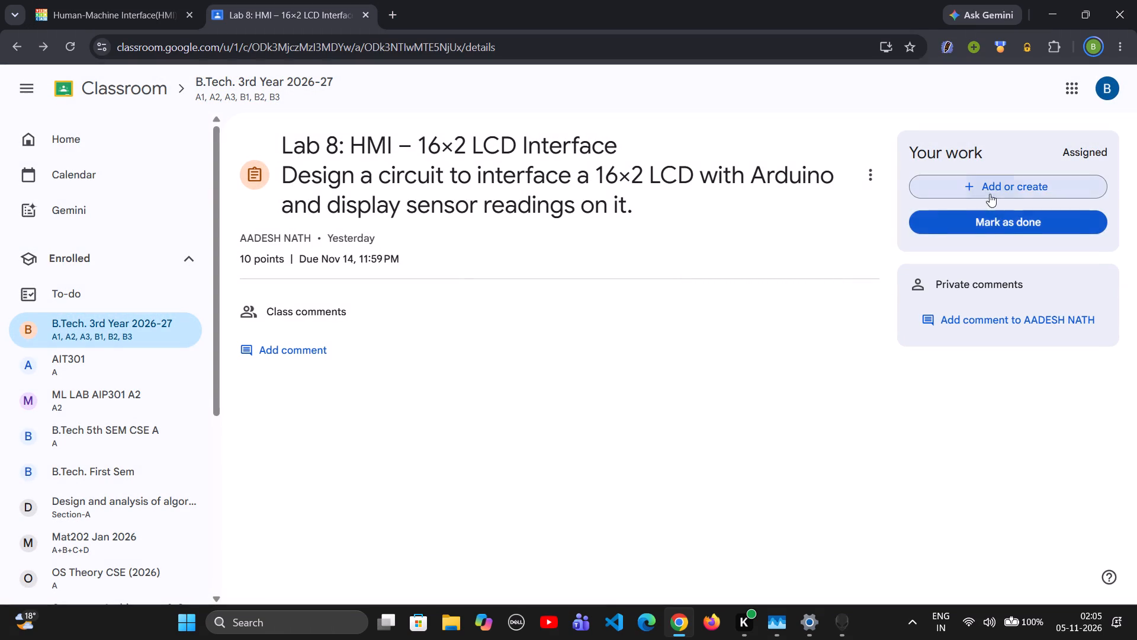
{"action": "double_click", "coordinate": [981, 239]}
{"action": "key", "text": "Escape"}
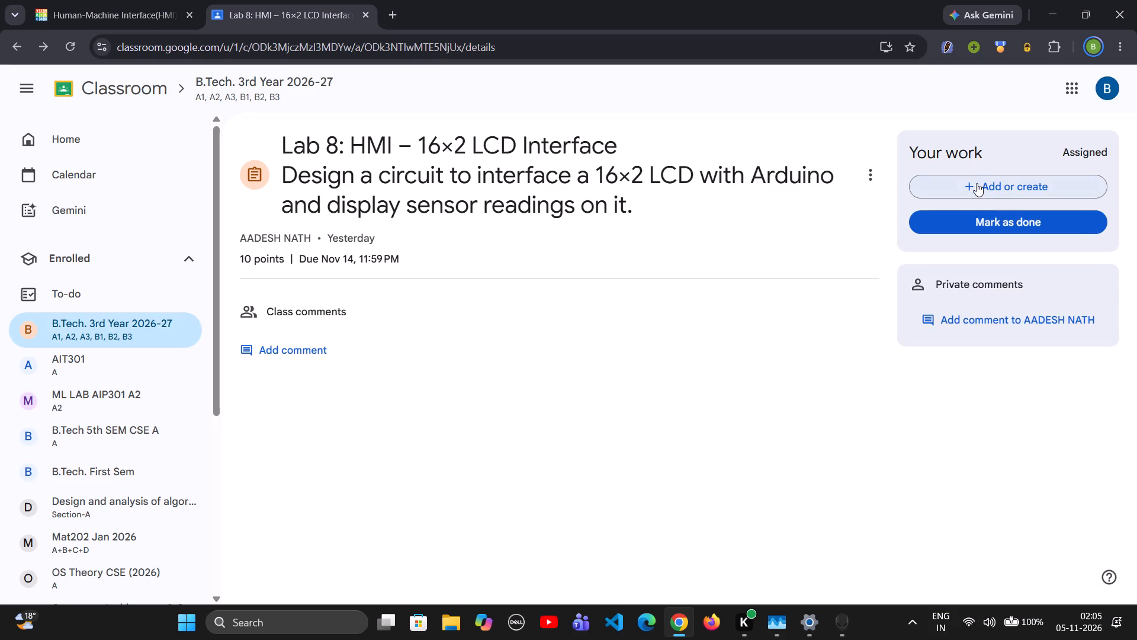
Attach the copied Tinkercad circuit link to the Lab 8 assignment and turn in the work.
{"action": "left_click", "coordinate": [977, 183]}
{"action": "left_click", "coordinate": [977, 249]}
{"action": "key", "text": "ctrl+v"}
{"action": "left_click", "coordinate": [641, 391]}
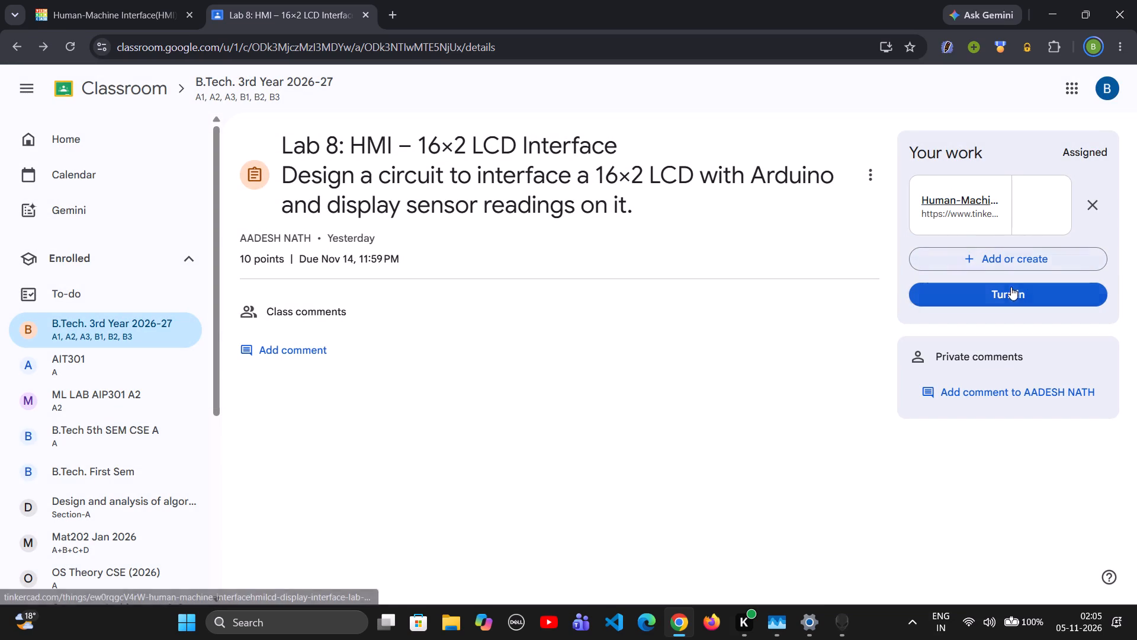
{"action": "left_click", "coordinate": [1009, 297]}
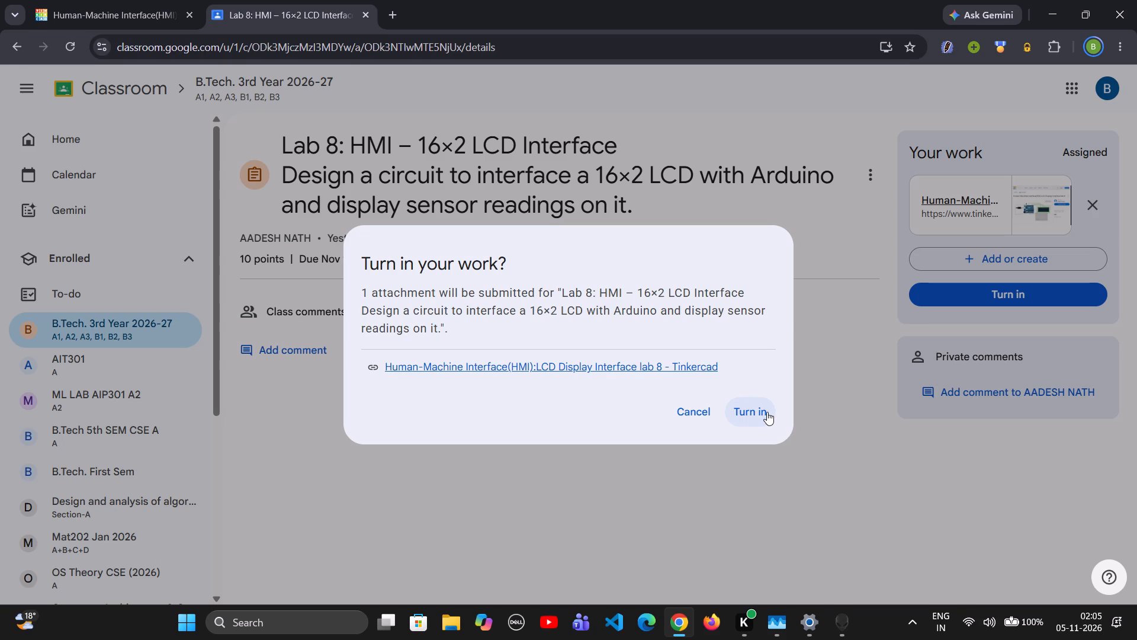
{"action": "left_click", "coordinate": [764, 405]}
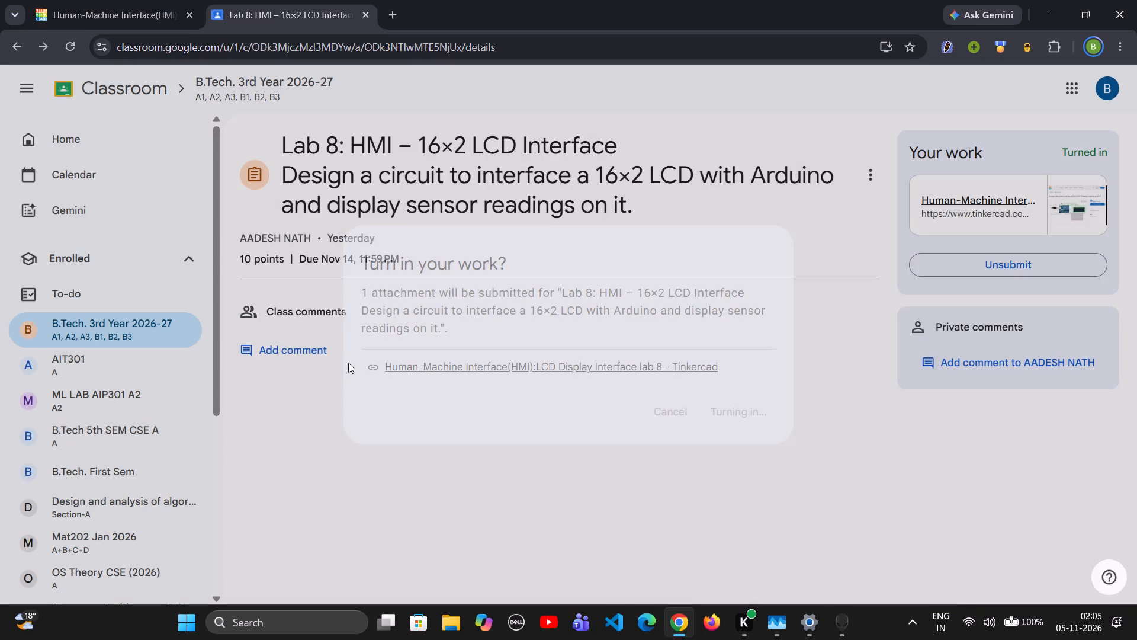
Review the B.Tech. 3rd Year 2026-27 classwork and the student's own work list for each lab assignment's submission status.
{"action": "left_click", "coordinate": [138, 328]}
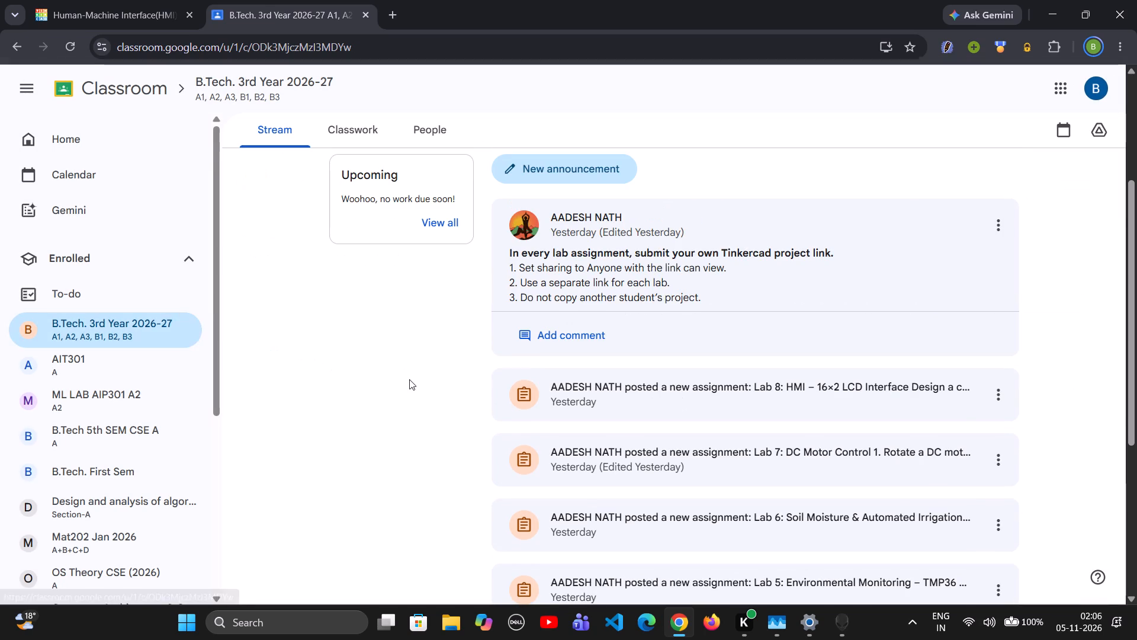
{"action": "scroll", "coordinate": [409, 379], "scroll_direction": "up", "scroll_amount": 1}
{"action": "left_click", "coordinate": [355, 137]}
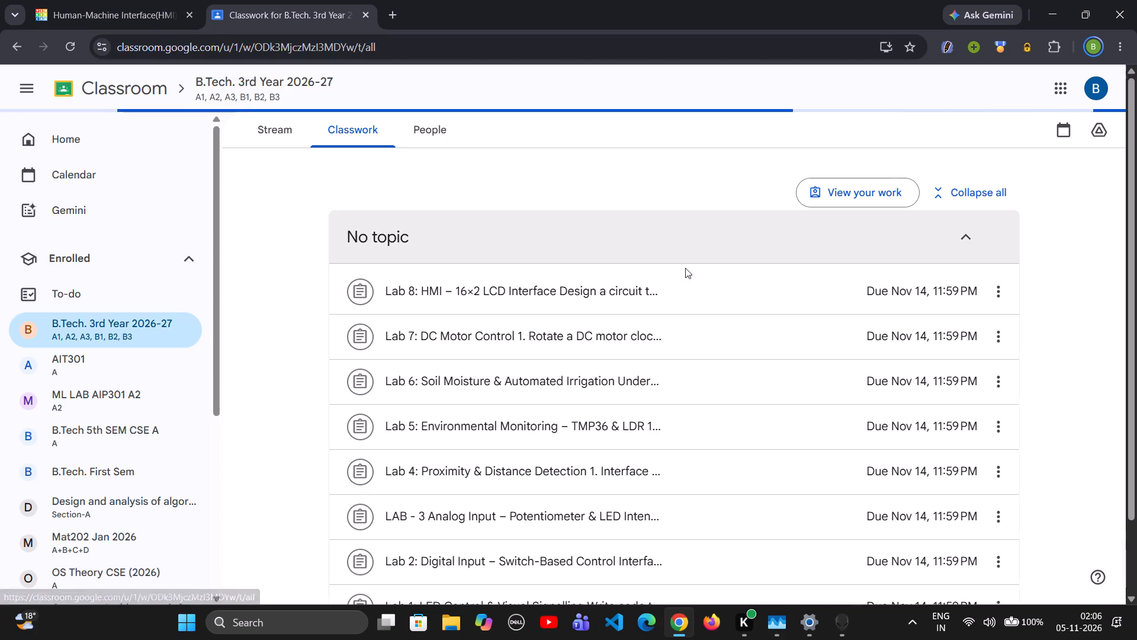
{"action": "scroll", "coordinate": [908, 304], "scroll_direction": "down", "scroll_amount": 1}
{"action": "scroll", "coordinate": [938, 305], "scroll_direction": "up", "scroll_amount": 1}
{"action": "left_click", "coordinate": [1008, 320]}
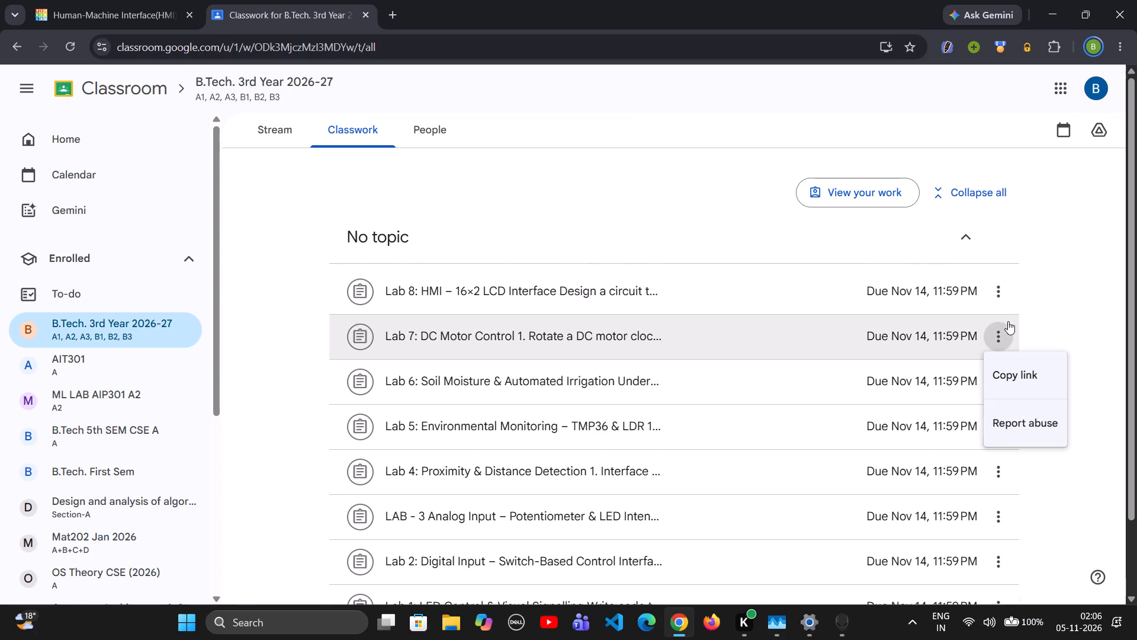
{"action": "left_click", "coordinate": [1052, 337]}
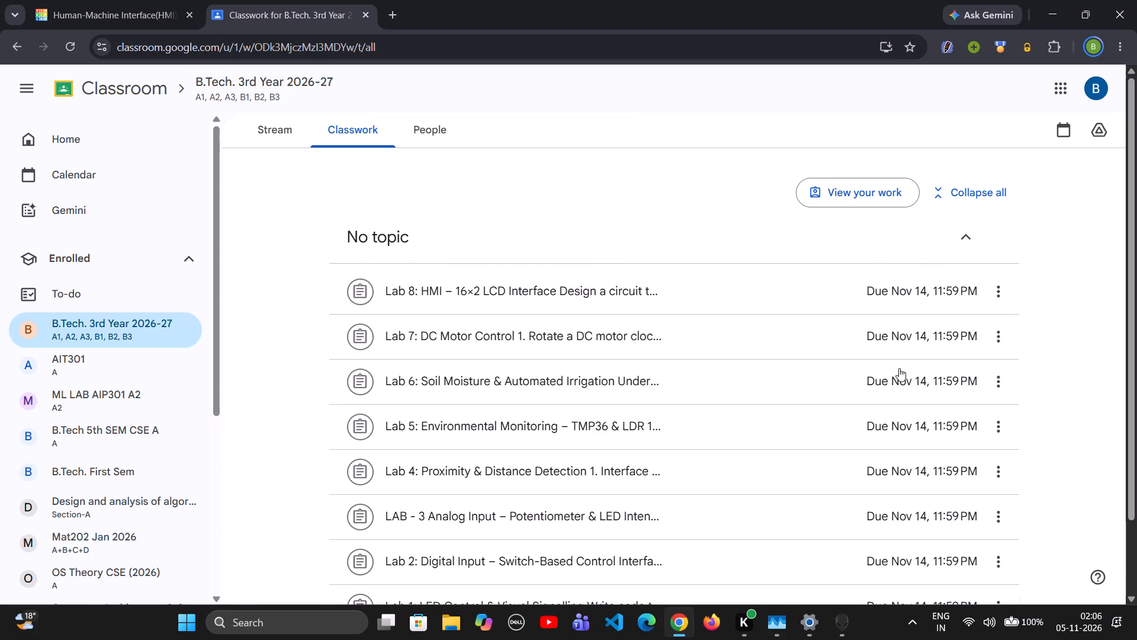
{"action": "left_click", "coordinate": [819, 325]}
{"action": "scroll", "coordinate": [798, 444], "scroll_direction": "down", "scroll_amount": 6}
{"action": "scroll", "coordinate": [805, 487], "scroll_direction": "up", "scroll_amount": 5}
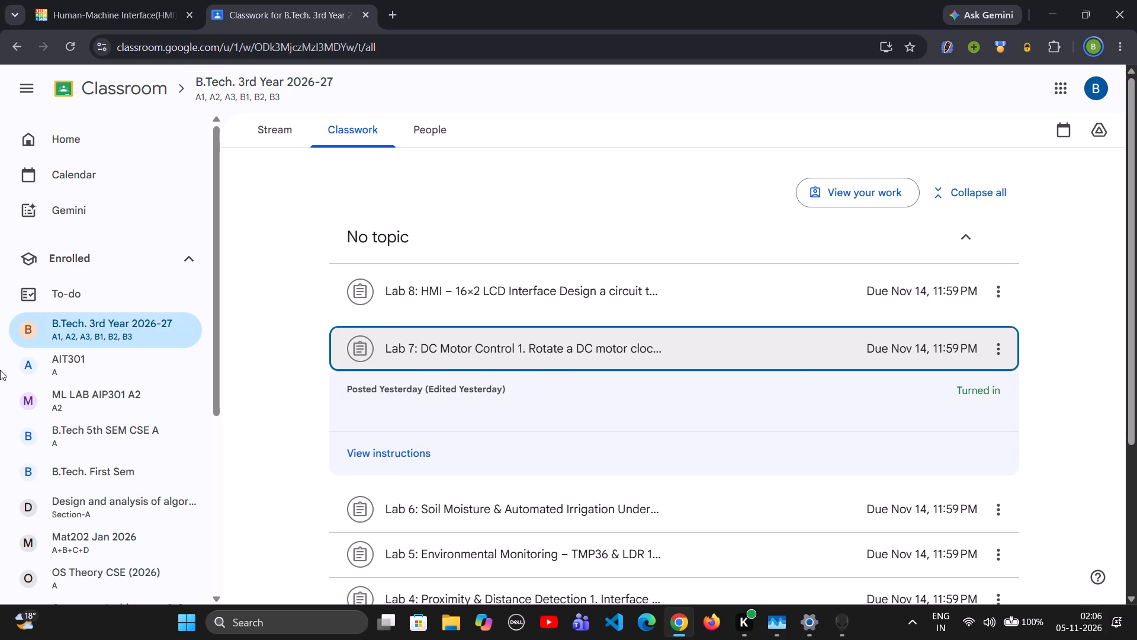
{"action": "scroll", "coordinate": [738, 339], "scroll_direction": "up", "scroll_amount": 2}
{"action": "left_click", "coordinate": [820, 205]}
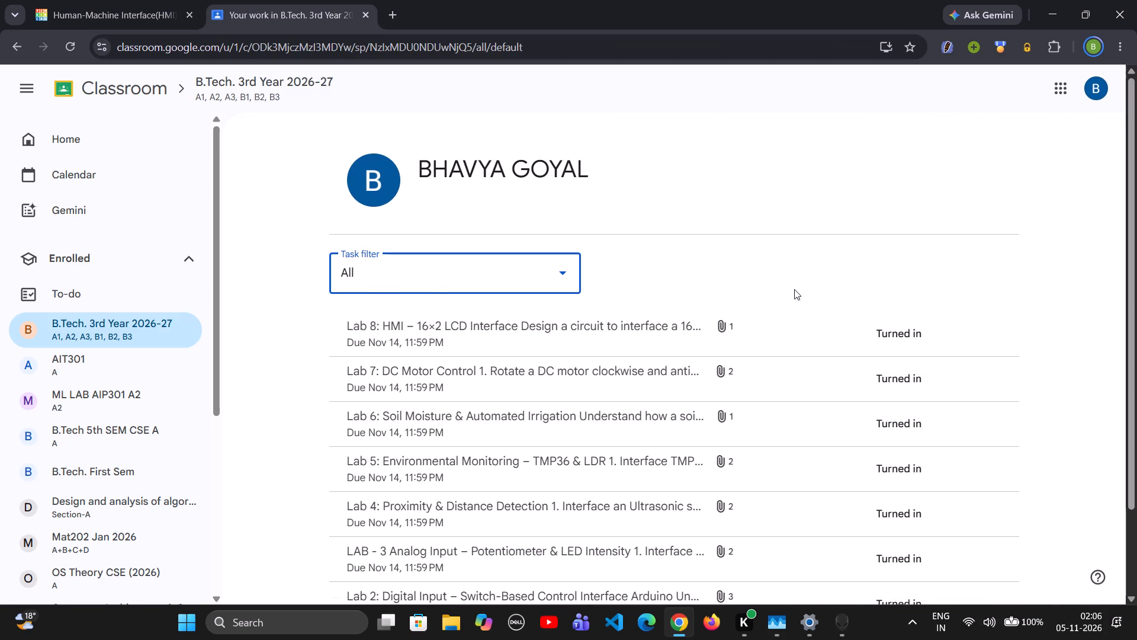
{"action": "scroll", "coordinate": [794, 289], "scroll_direction": "down", "scroll_amount": 2}
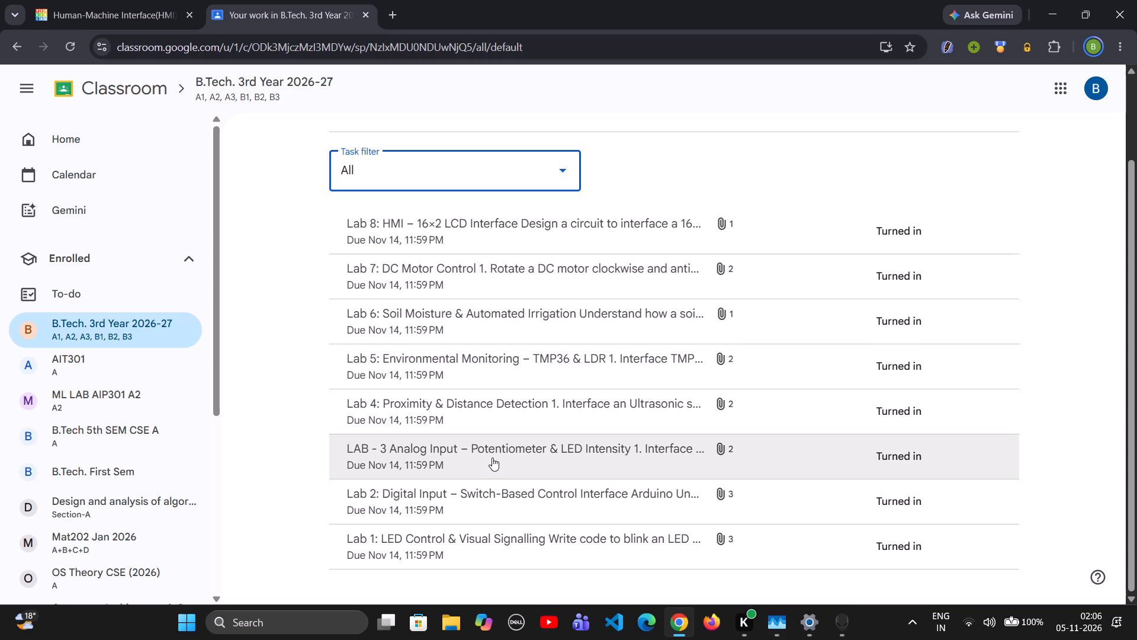
Examine the attachments submitted for Lab 1 and Lab 2, and view the Lab 1 assignment's details.
{"action": "left_click", "coordinate": [480, 547]}
{"action": "scroll", "coordinate": [487, 488], "scroll_direction": "down", "scroll_amount": 3}
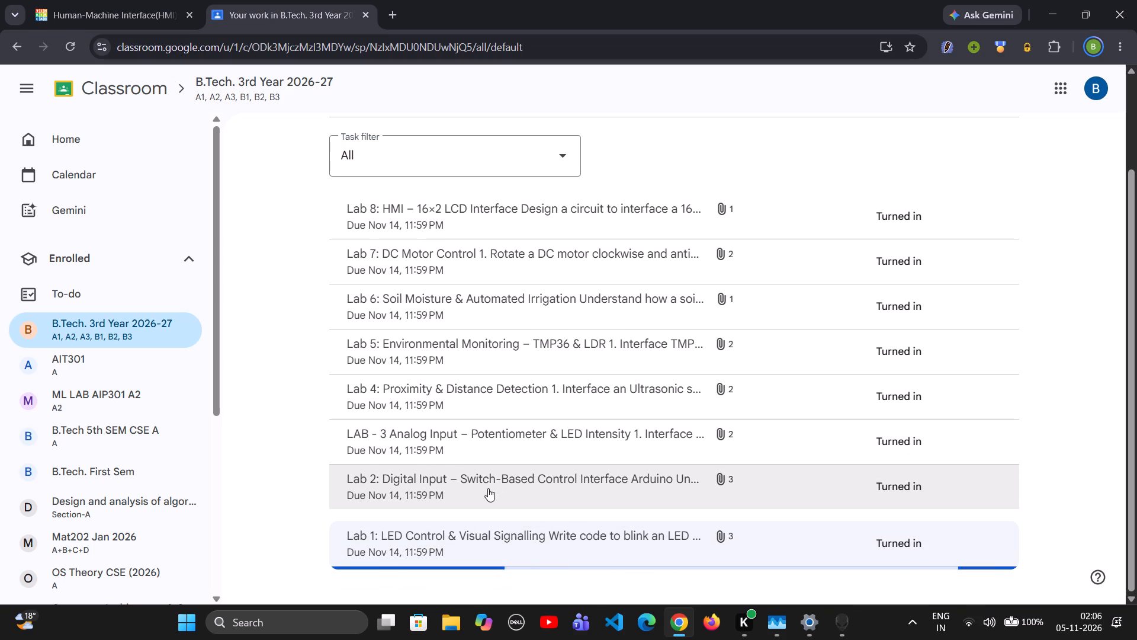
{"action": "scroll", "coordinate": [538, 469], "scroll_direction": "down", "scroll_amount": 2}
{"action": "scroll", "coordinate": [539, 361], "scroll_direction": "down", "scroll_amount": 2}
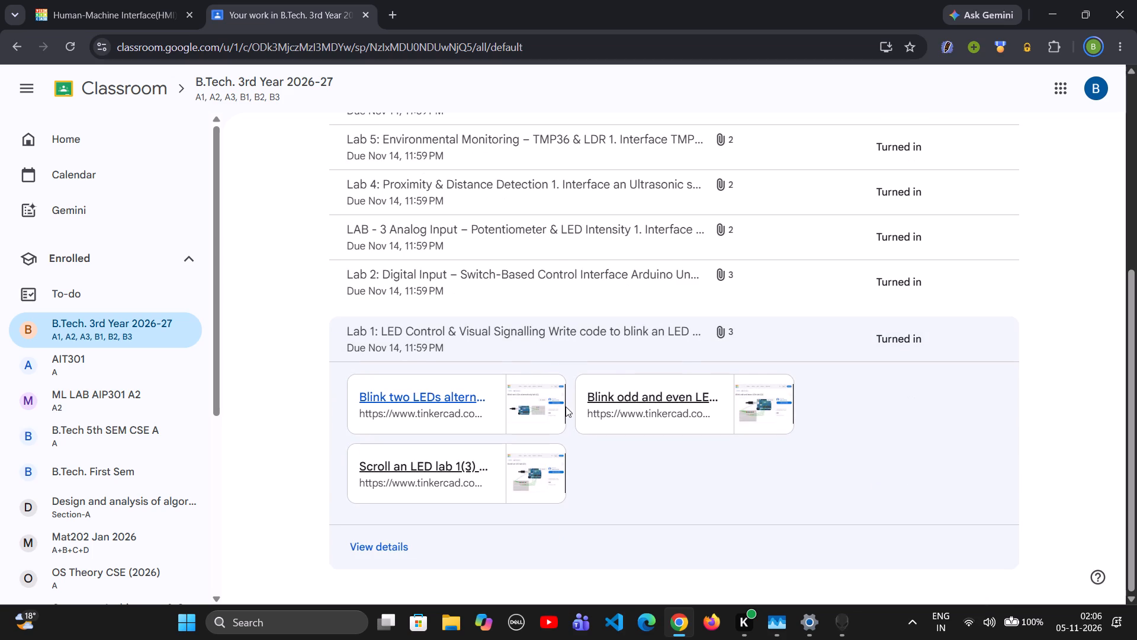
{"action": "left_click", "coordinate": [528, 274]}
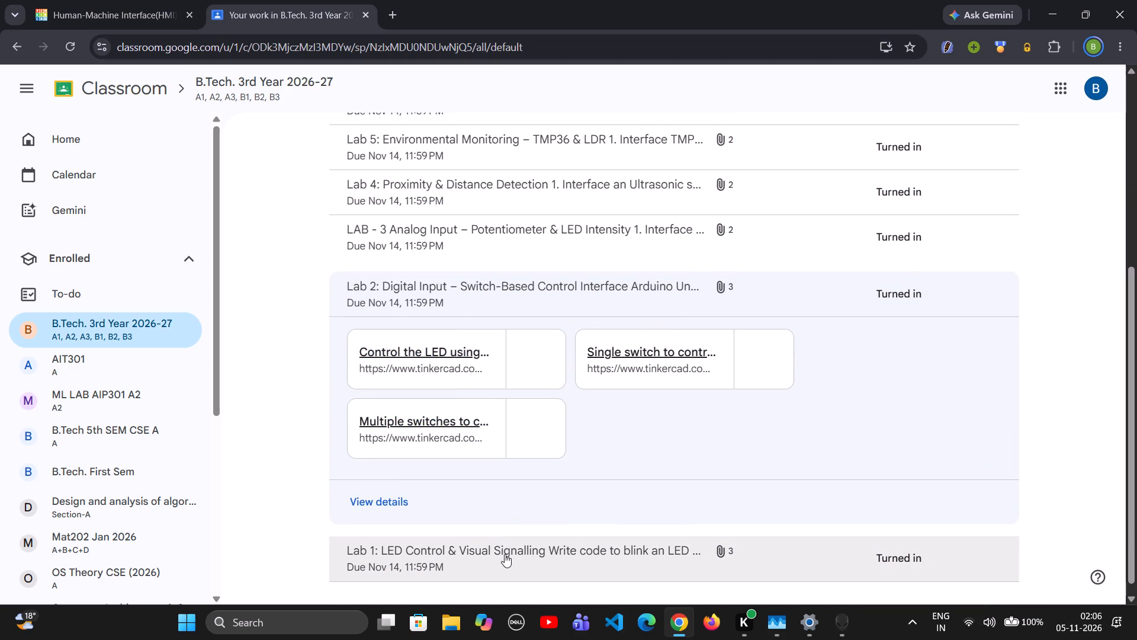
{"action": "scroll", "coordinate": [505, 554], "scroll_direction": "down", "scroll_amount": 2}
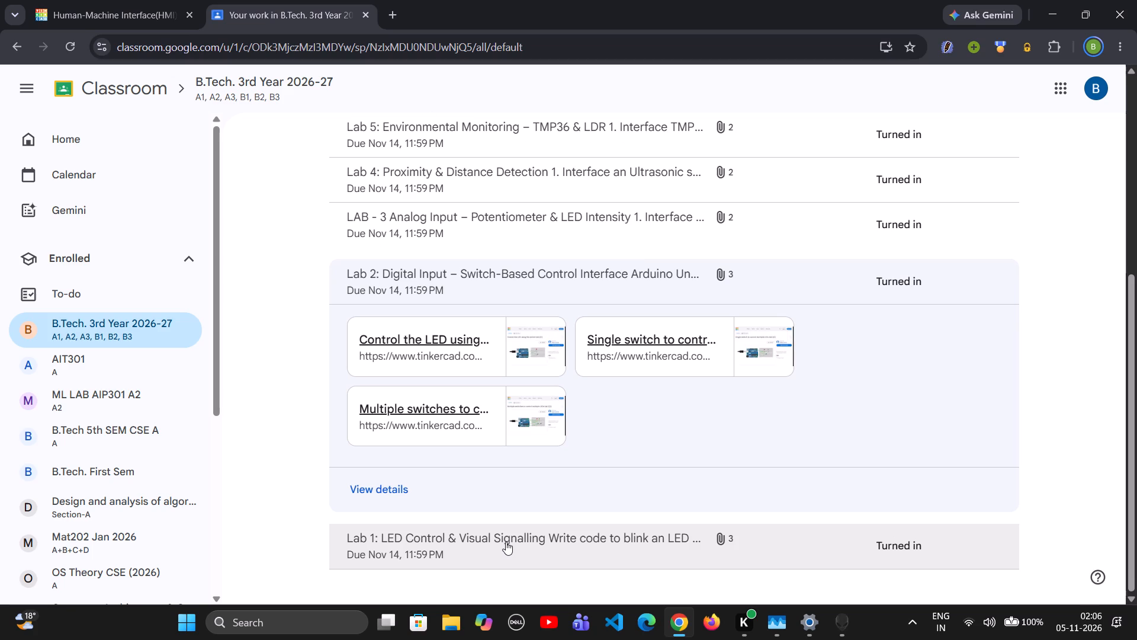
{"action": "left_click", "coordinate": [506, 542]}
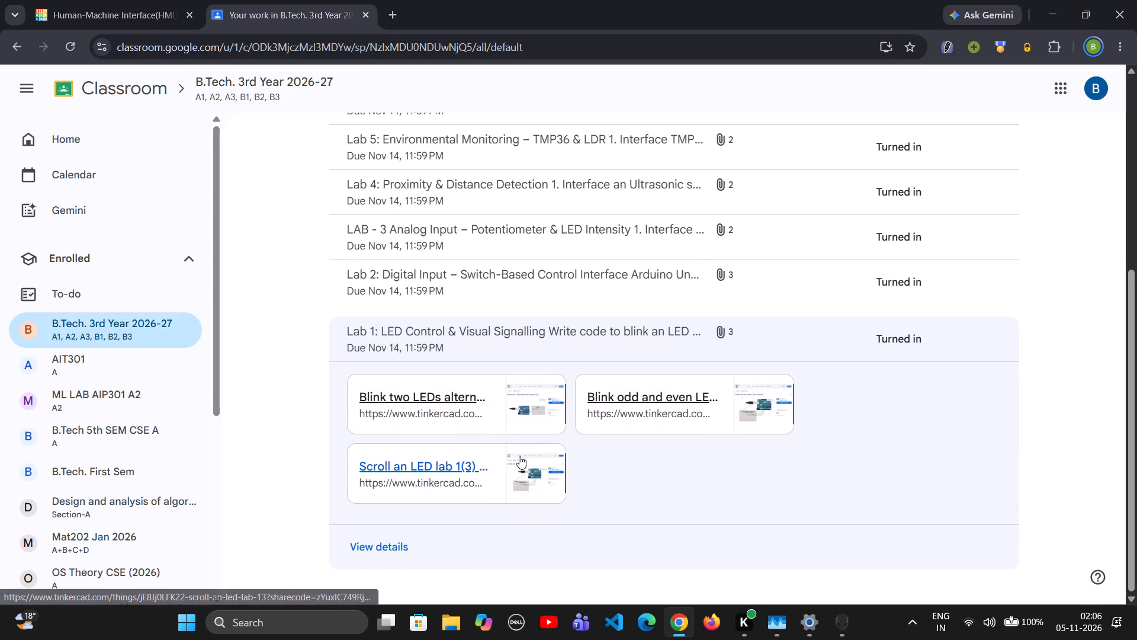
{"action": "left_click", "coordinate": [399, 540]}
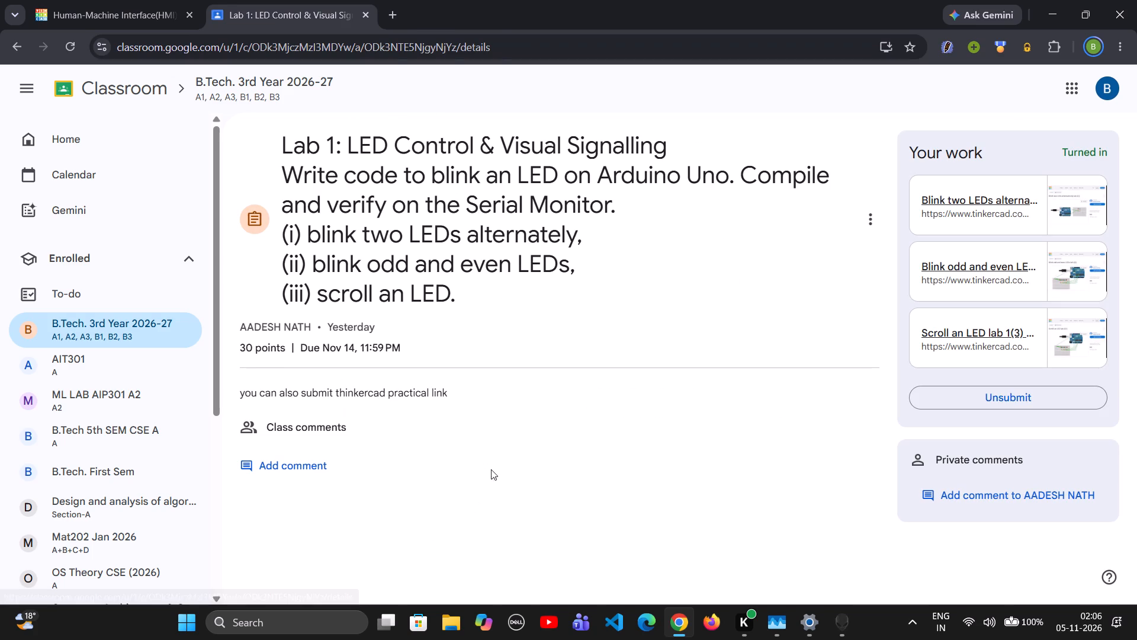
{"action": "left_click", "coordinate": [123, 318]}
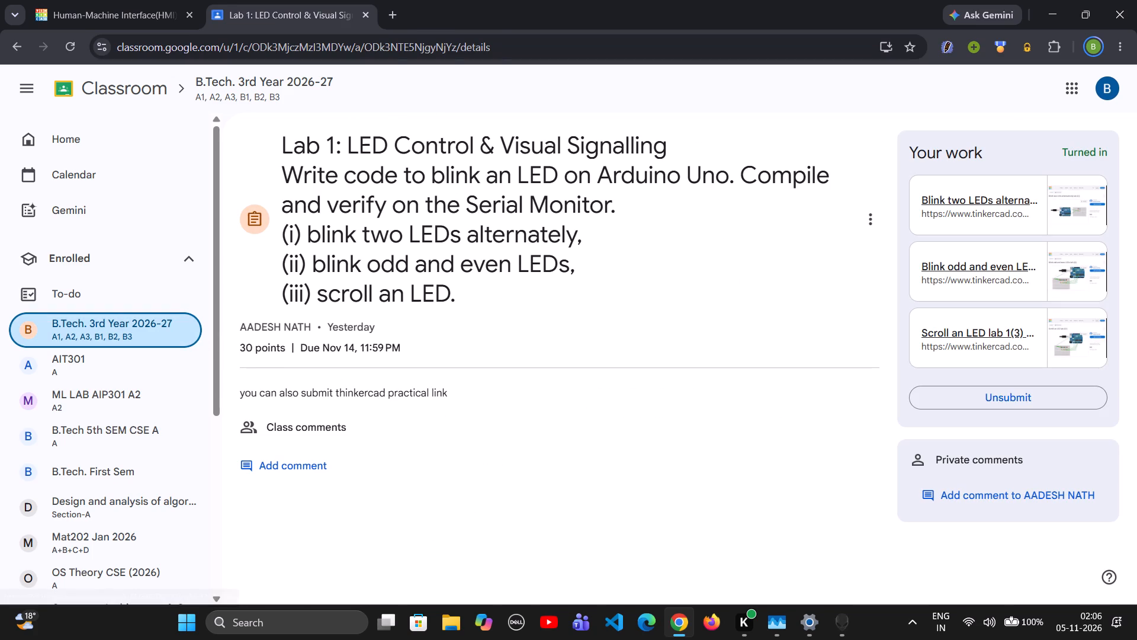
{"action": "left_click", "coordinate": [82, 342]}
{"action": "scroll", "coordinate": [364, 460], "scroll_direction": "down", "scroll_amount": 2}
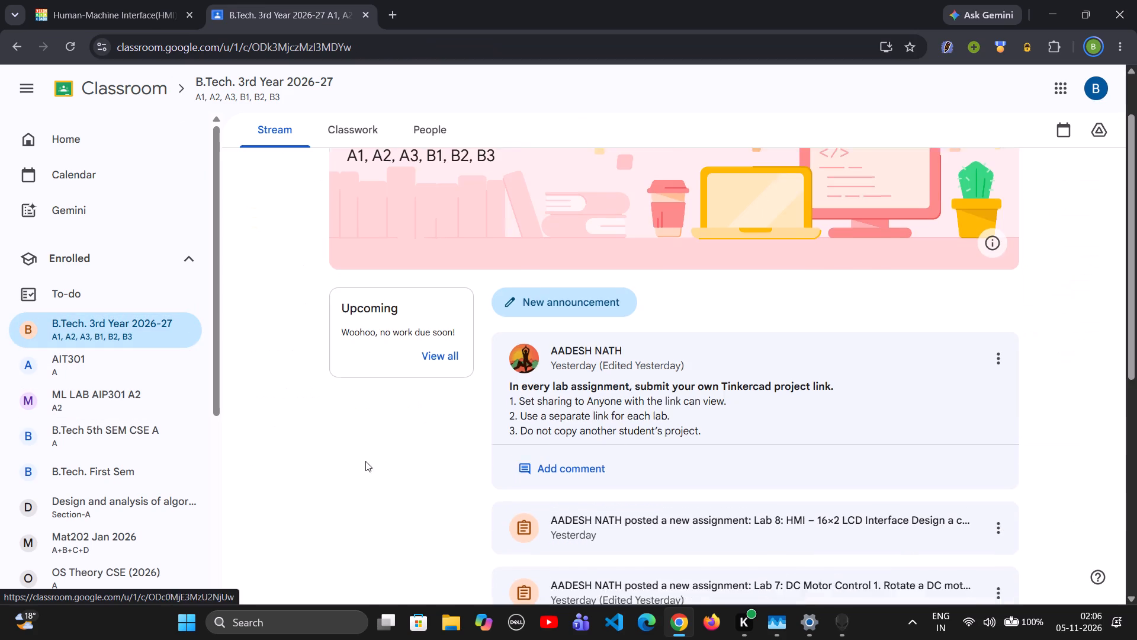
{"action": "scroll", "coordinate": [365, 461], "scroll_direction": "down", "scroll_amount": 2}
{"action": "scroll", "coordinate": [533, 472], "scroll_direction": "down", "scroll_amount": 3}
{"action": "scroll", "coordinate": [646, 449], "scroll_direction": "up", "scroll_amount": 2}
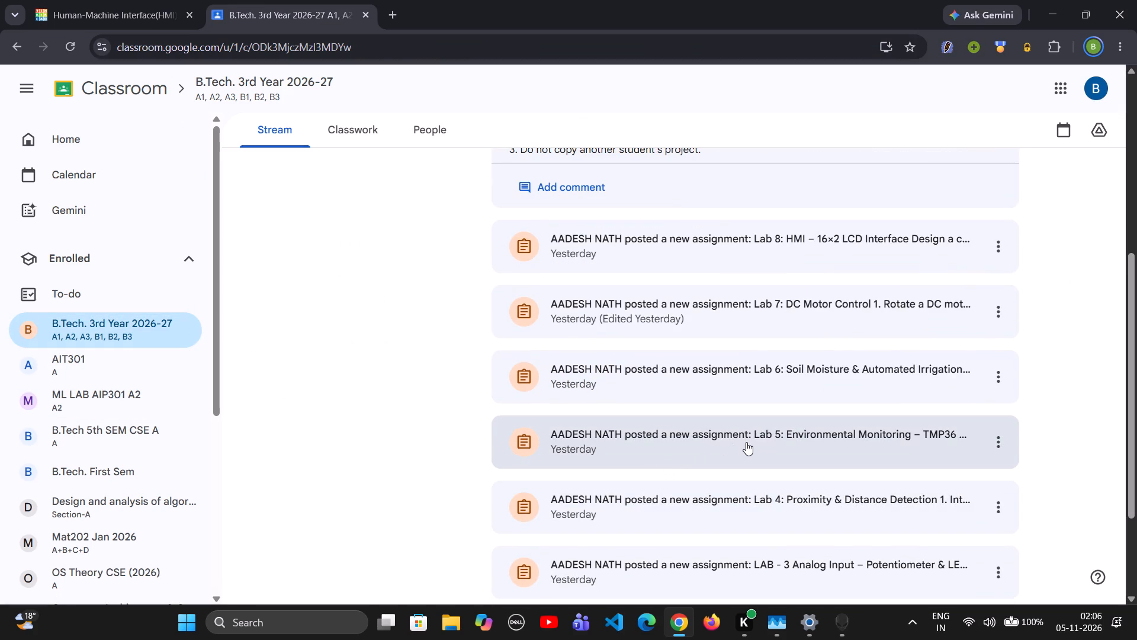
{"action": "left_click", "coordinate": [750, 396]}
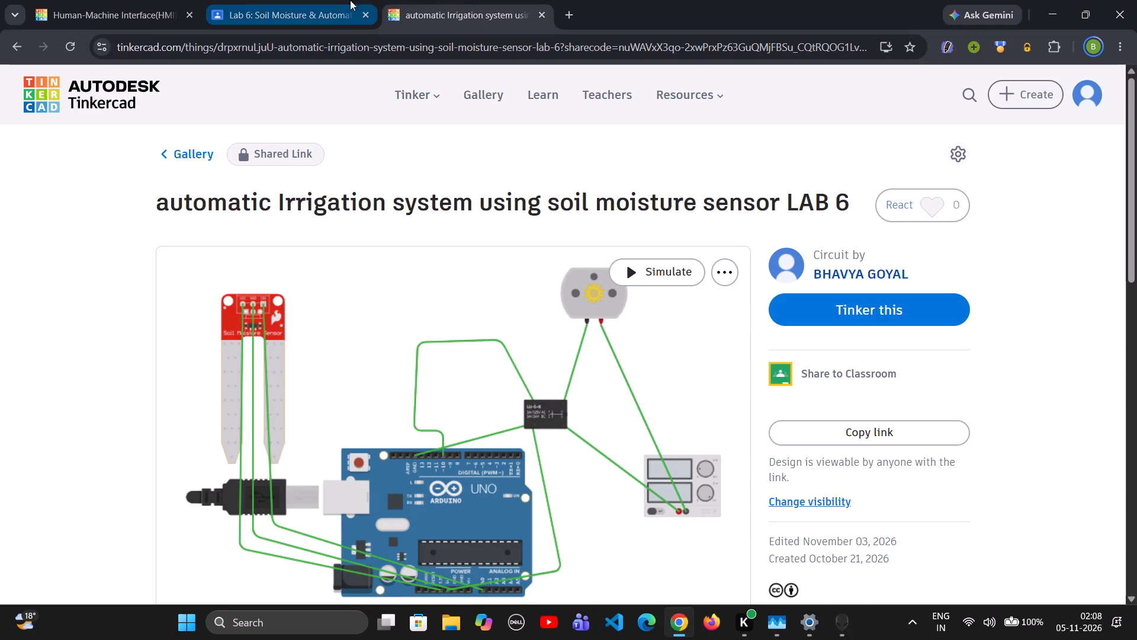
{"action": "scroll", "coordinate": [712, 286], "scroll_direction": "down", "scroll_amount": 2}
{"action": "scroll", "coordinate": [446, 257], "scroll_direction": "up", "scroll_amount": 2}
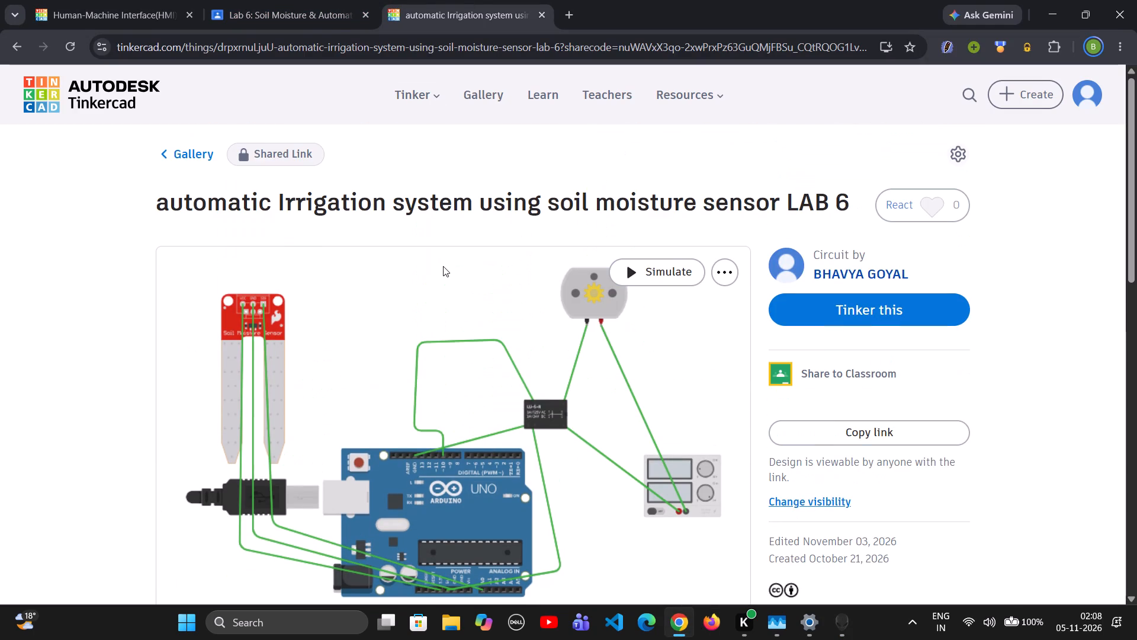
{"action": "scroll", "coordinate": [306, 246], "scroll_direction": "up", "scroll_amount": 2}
From the Tinkercad dashboard's collections, open LAB 12 to view its circuit, and return to the collections overview.
{"action": "left_click", "coordinate": [194, 157]}
{"action": "left_click", "coordinate": [30, 82]}
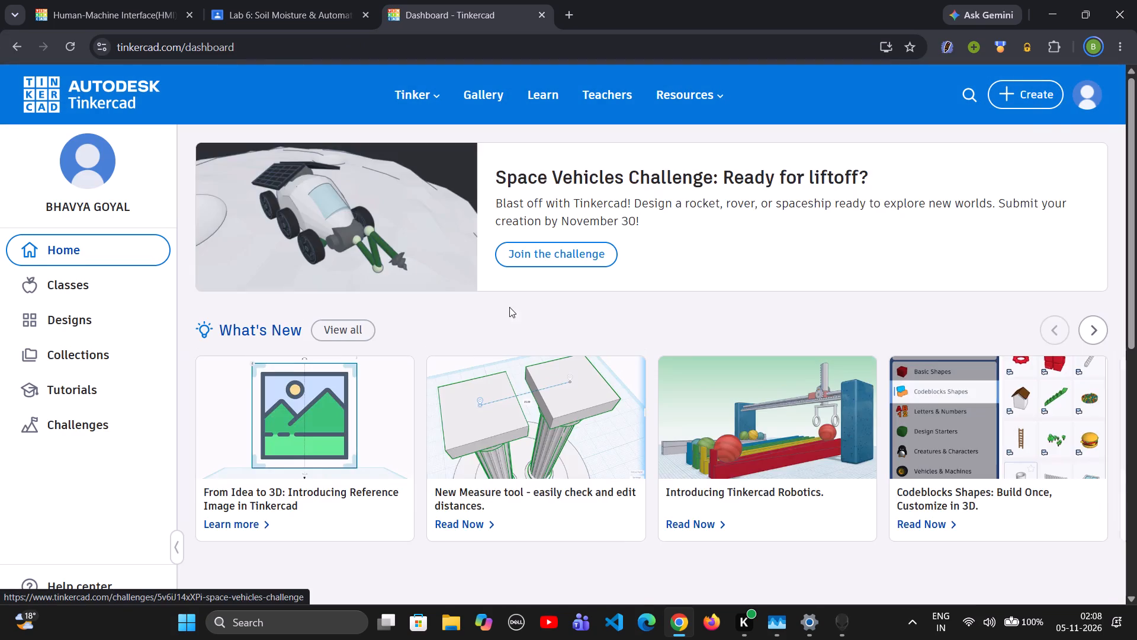
{"action": "scroll", "coordinate": [526, 312], "scroll_direction": "down", "scroll_amount": 2}
{"action": "left_click", "coordinate": [104, 355]}
{"action": "left_click", "coordinate": [387, 248]}
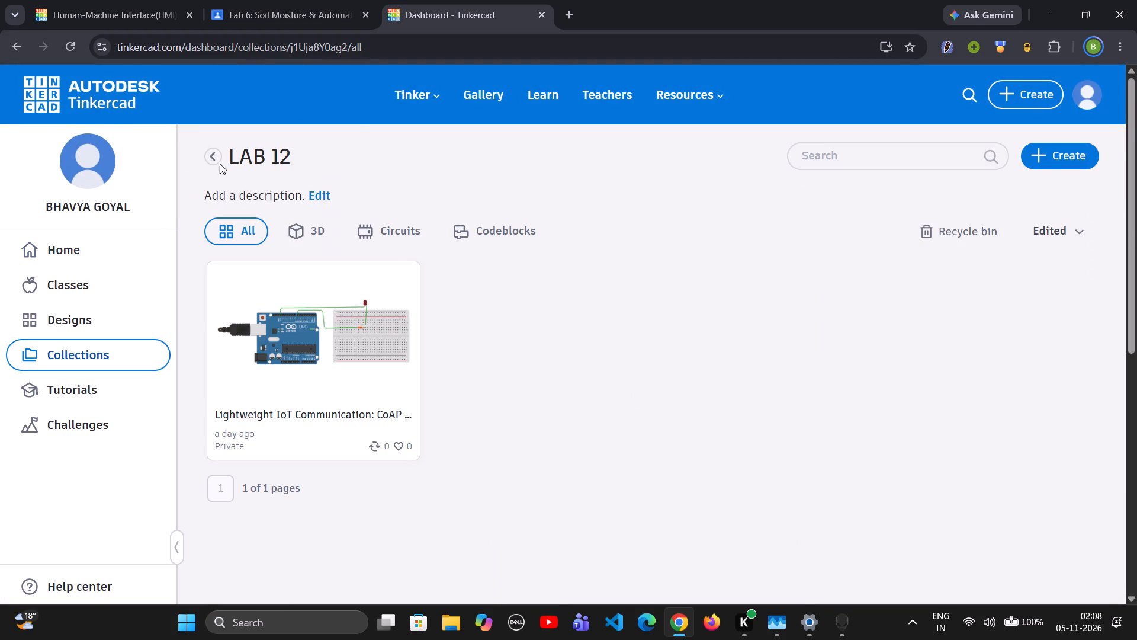
{"action": "left_click", "coordinate": [217, 158]}
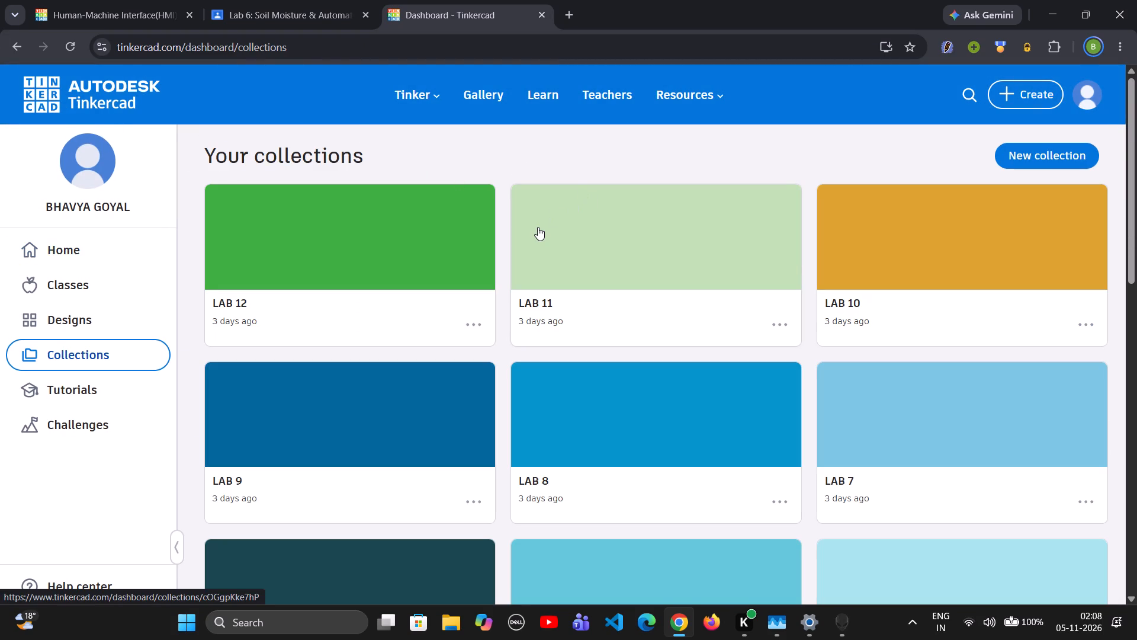